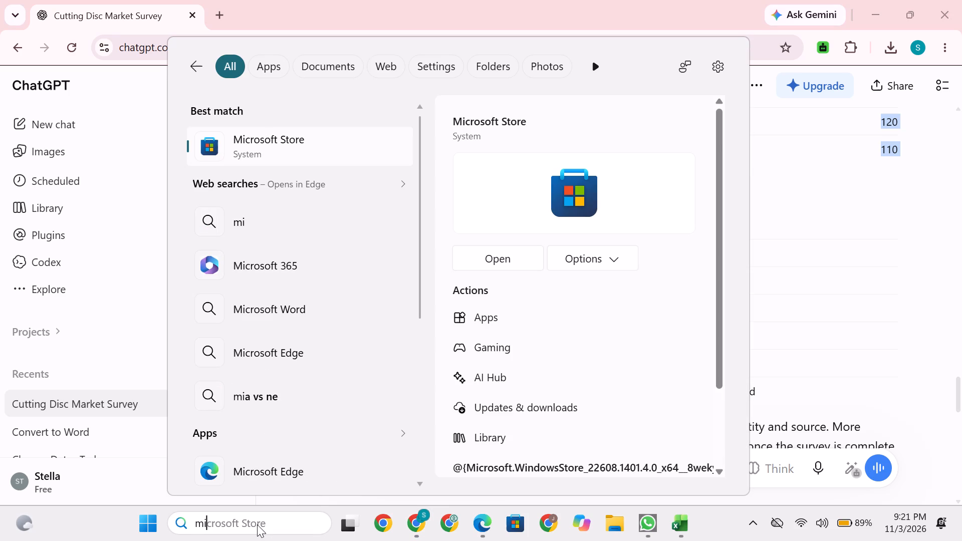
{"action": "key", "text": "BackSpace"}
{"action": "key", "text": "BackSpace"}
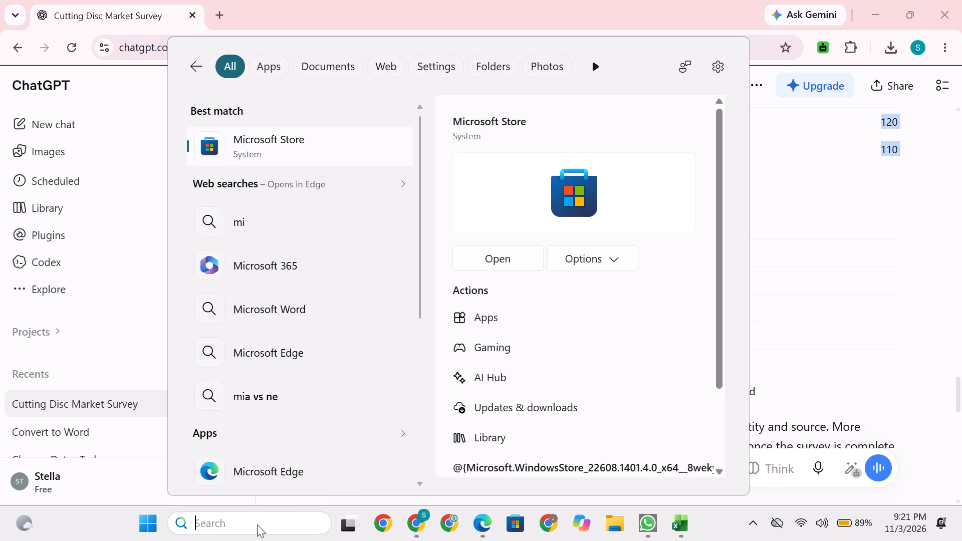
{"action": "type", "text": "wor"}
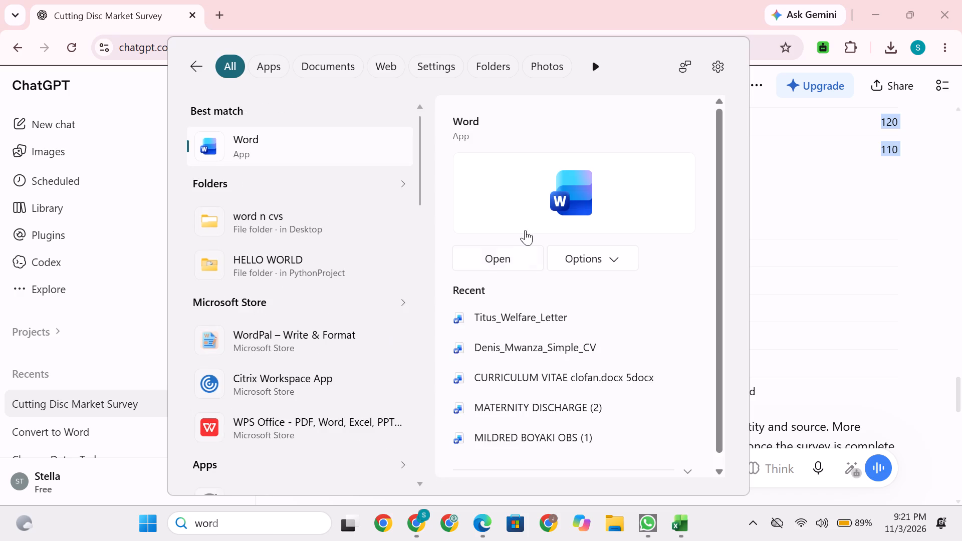
{"action": "left_click", "coordinate": [494, 259]}
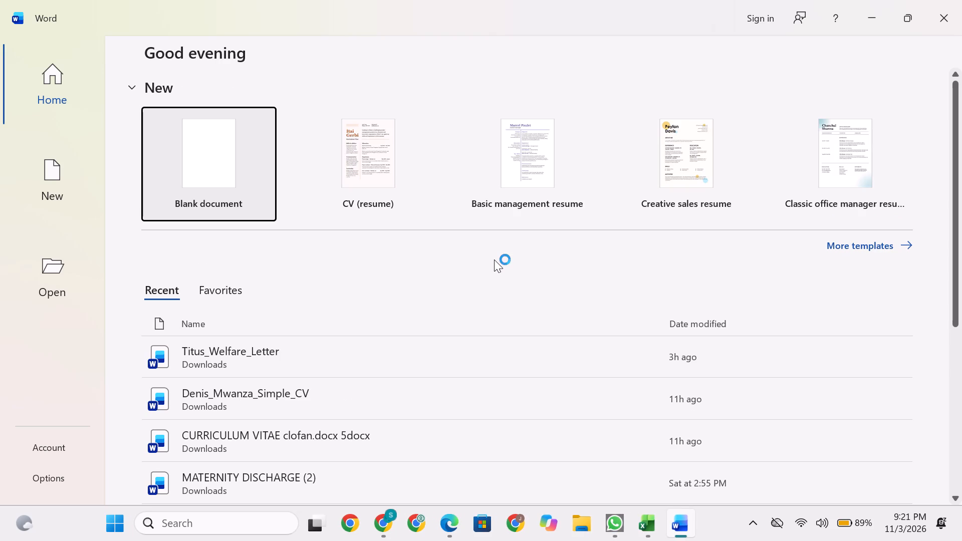
Create a blank document and paste the copied cutting disc market survey report into it.
{"action": "left_click", "coordinate": [201, 160]}
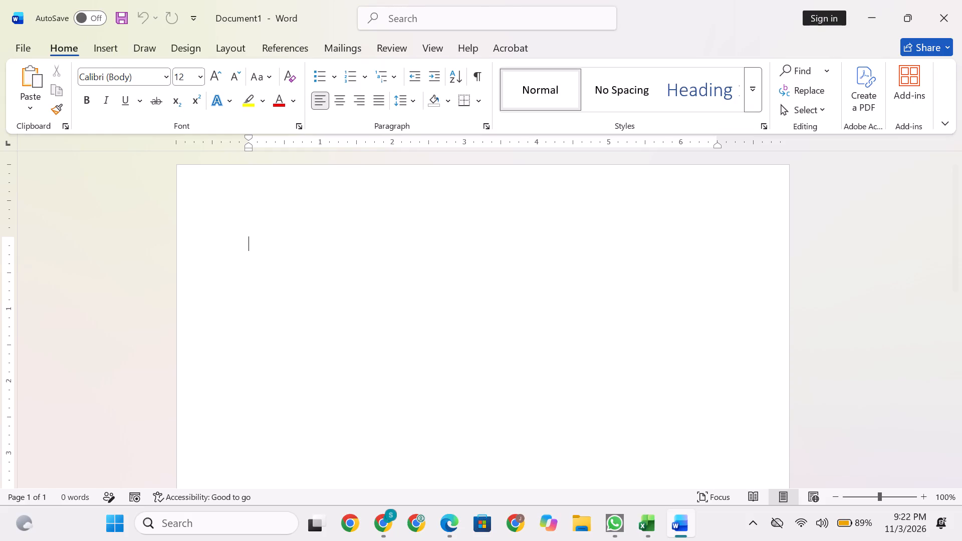
{"action": "key", "text": "ctrl+v"}
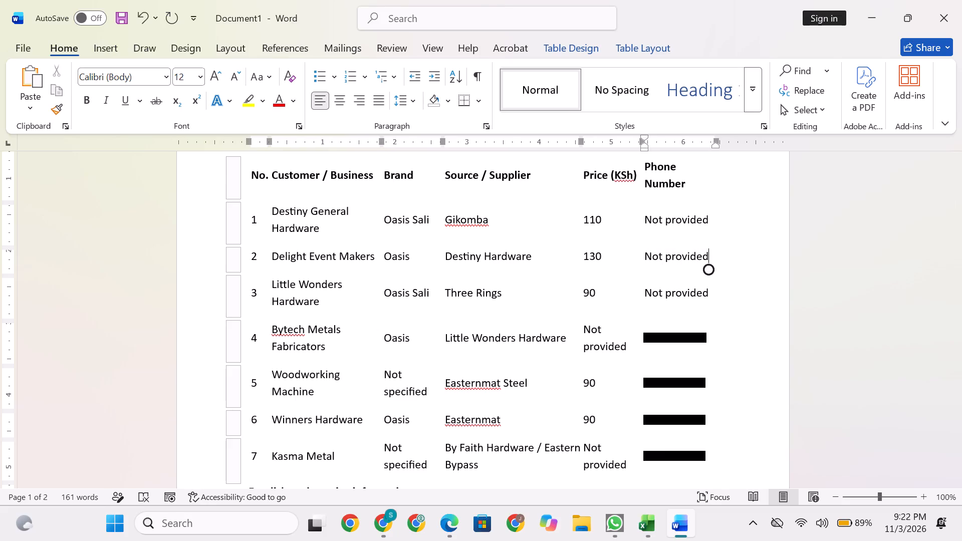
Replace "Not provided" in the Delight Event Makers row with the customer's phone number.
{"action": "key", "text": "BackSpace"}
{"action": "key", "text": "BackSpace"}
{"action": "key", "text": "BackSpace"}
{"action": "key", "text": "BackSpace"}
{"action": "key", "text": "BackSpace"}
{"action": "key", "text": "BackSpace"}
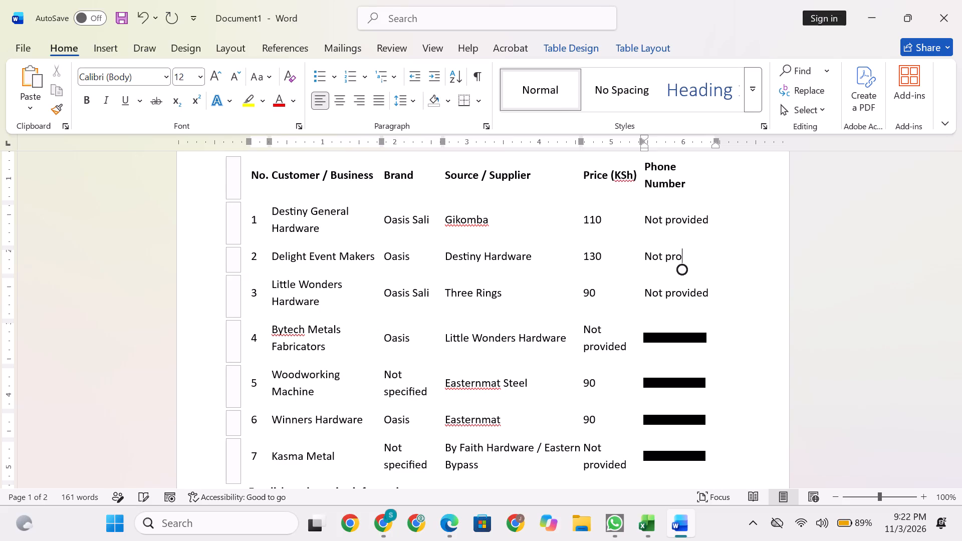
{"action": "key", "text": "BackSpace"}
{"action": "key", "text": "BackSpace"}
{"action": "key", "text": "BackSpace"}
{"action": "key", "text": "BackSpace"}
{"action": "key", "text": "BackSpace"}
{"action": "key", "text": "BackSpace"}
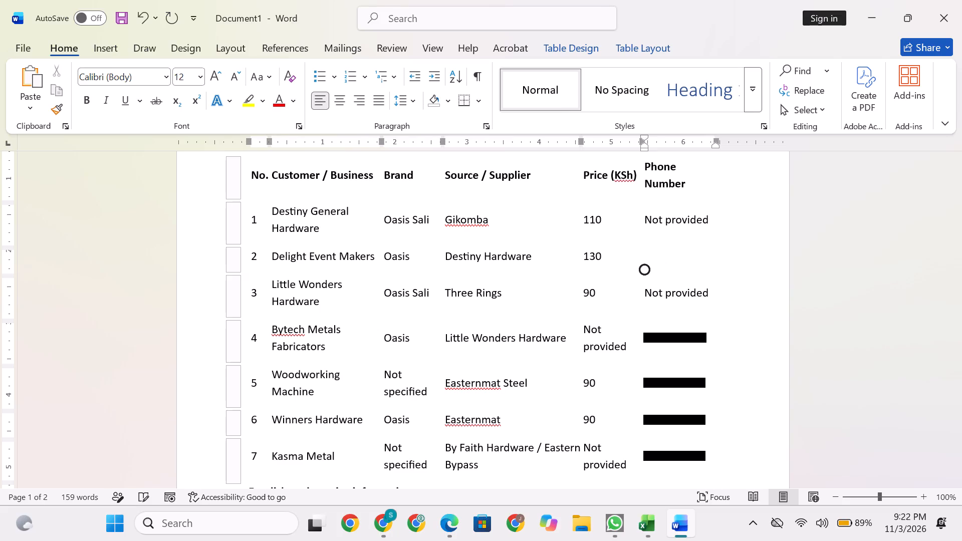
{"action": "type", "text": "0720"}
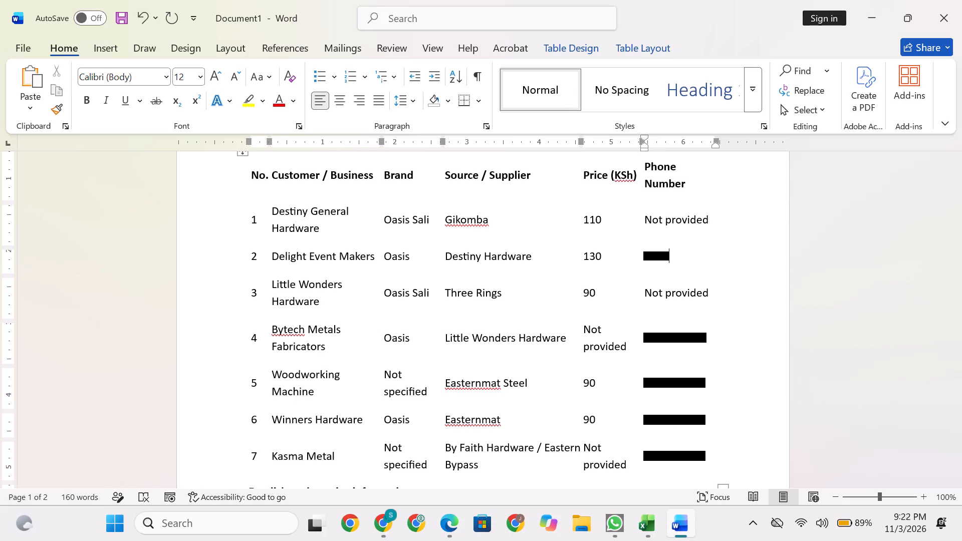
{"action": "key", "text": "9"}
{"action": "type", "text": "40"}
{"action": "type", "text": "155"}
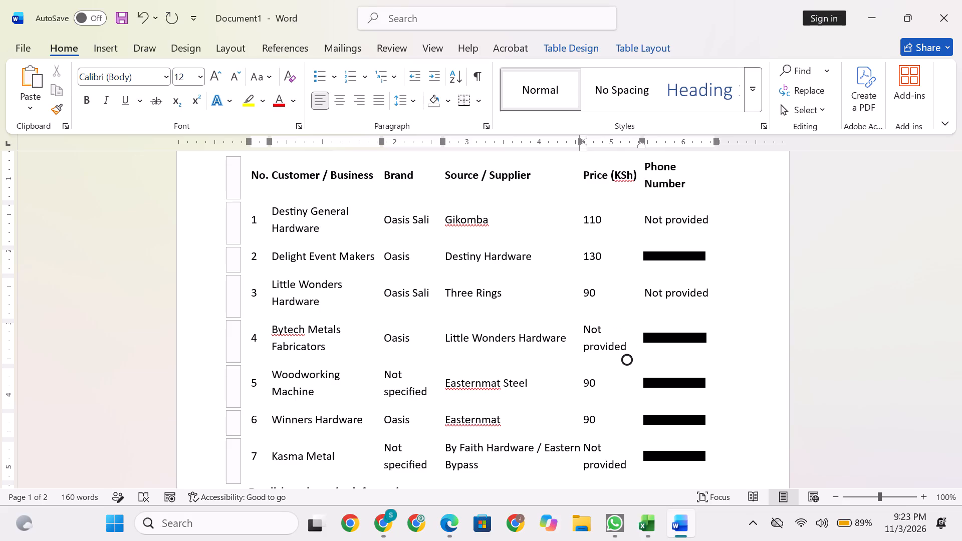
Replace the "Not provided" price in the Bytech Metals Fabricators row with 120.
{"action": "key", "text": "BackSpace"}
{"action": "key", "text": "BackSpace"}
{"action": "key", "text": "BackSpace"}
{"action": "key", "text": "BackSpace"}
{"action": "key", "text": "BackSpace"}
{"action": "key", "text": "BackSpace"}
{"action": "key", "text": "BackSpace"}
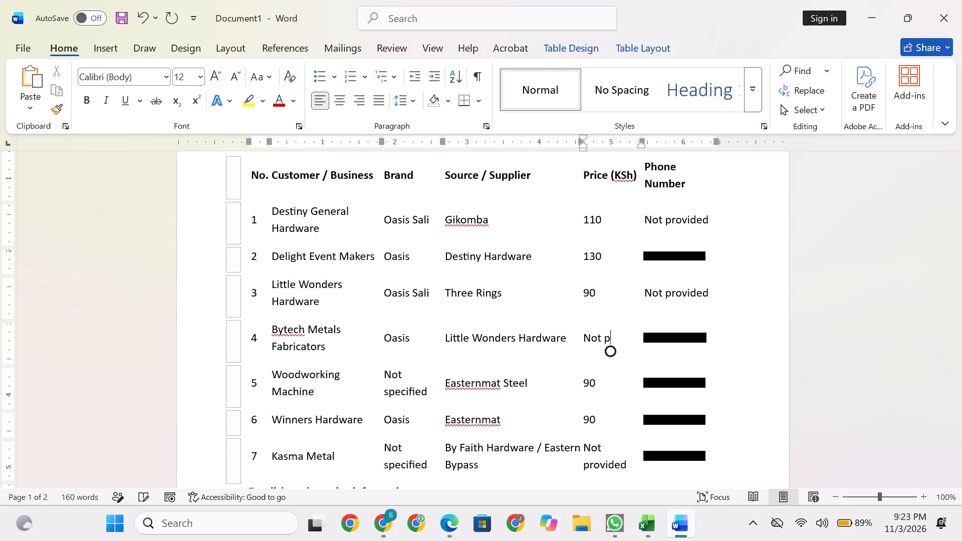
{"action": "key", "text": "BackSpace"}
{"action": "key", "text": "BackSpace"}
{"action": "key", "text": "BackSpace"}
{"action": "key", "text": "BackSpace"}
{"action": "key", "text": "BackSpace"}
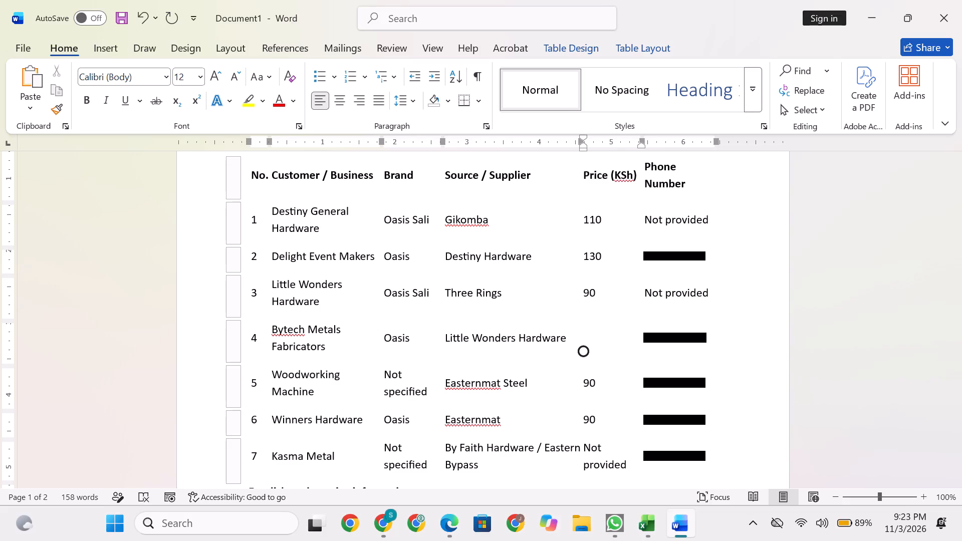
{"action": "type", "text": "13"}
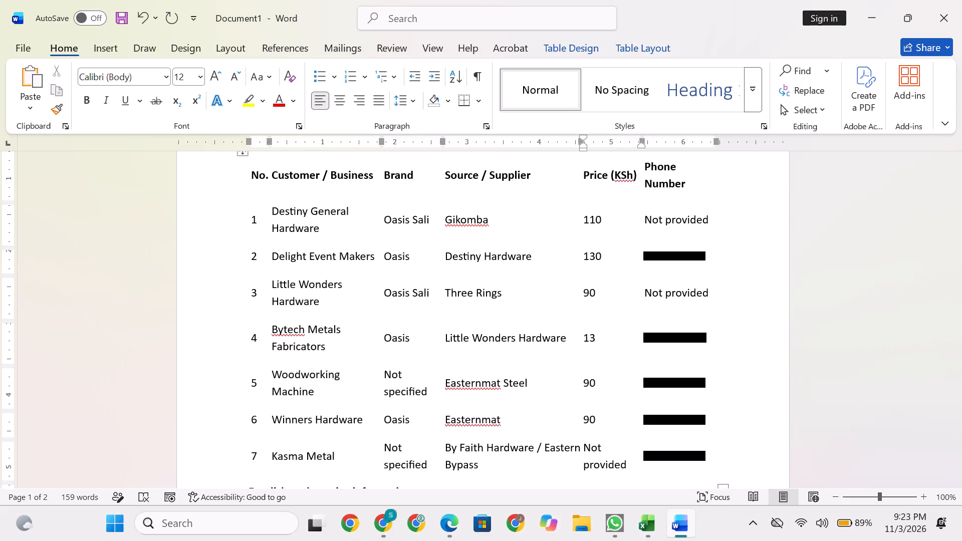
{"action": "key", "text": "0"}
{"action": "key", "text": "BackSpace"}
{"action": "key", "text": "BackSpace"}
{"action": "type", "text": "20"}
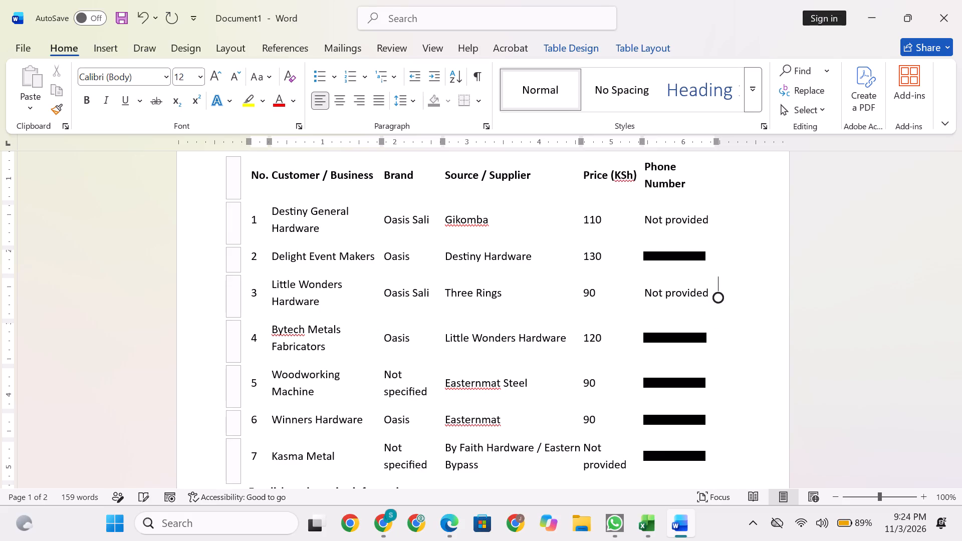
Replace "Not provided" in the Phone Number column of the Little Wonders Hardware row with the business's phone number.
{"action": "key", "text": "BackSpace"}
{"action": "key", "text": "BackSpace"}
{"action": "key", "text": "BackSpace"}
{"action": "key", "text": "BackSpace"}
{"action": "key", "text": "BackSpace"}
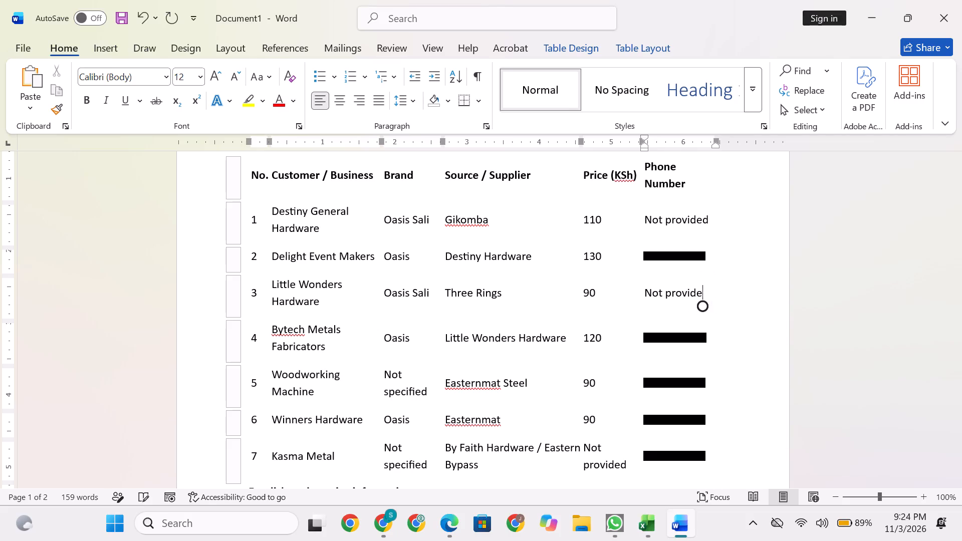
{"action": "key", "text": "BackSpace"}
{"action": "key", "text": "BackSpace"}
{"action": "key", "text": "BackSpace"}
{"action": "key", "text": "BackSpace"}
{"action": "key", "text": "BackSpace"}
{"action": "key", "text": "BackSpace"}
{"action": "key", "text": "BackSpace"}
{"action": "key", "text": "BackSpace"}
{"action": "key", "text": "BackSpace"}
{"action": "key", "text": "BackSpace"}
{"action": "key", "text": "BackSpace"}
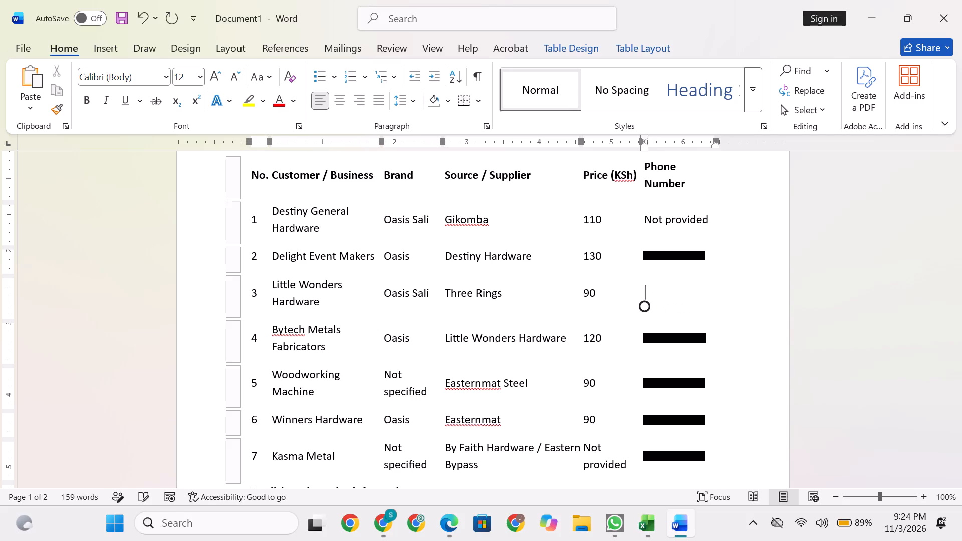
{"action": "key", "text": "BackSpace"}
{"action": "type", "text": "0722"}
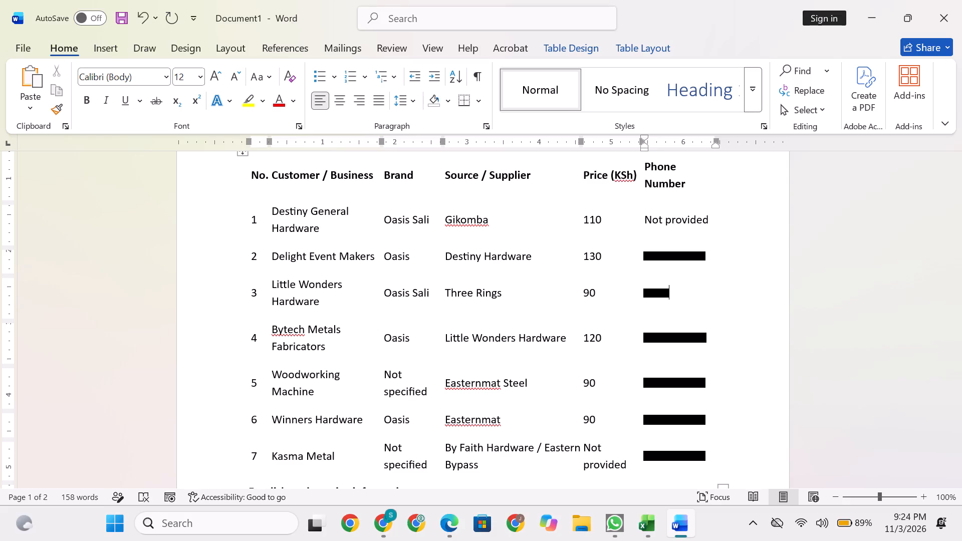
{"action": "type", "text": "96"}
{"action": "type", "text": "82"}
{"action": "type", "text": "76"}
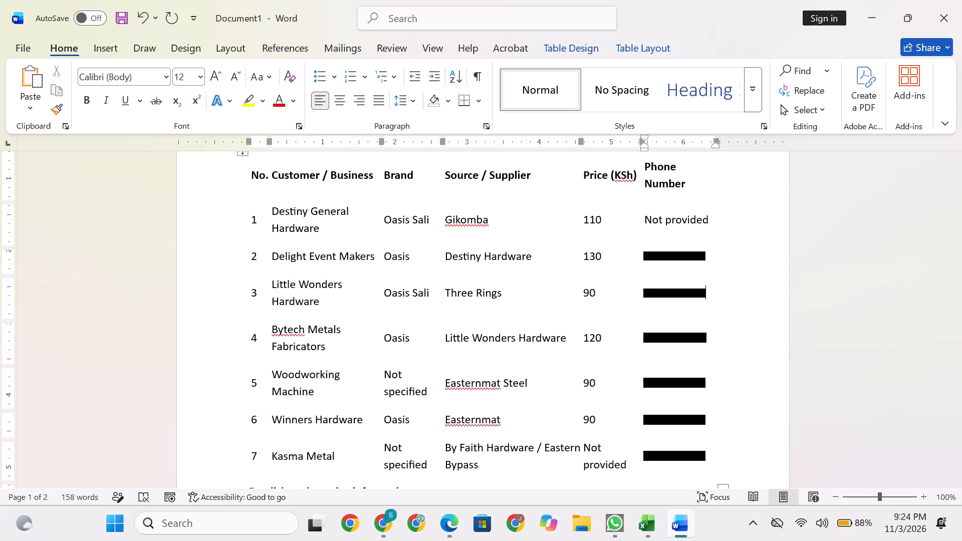
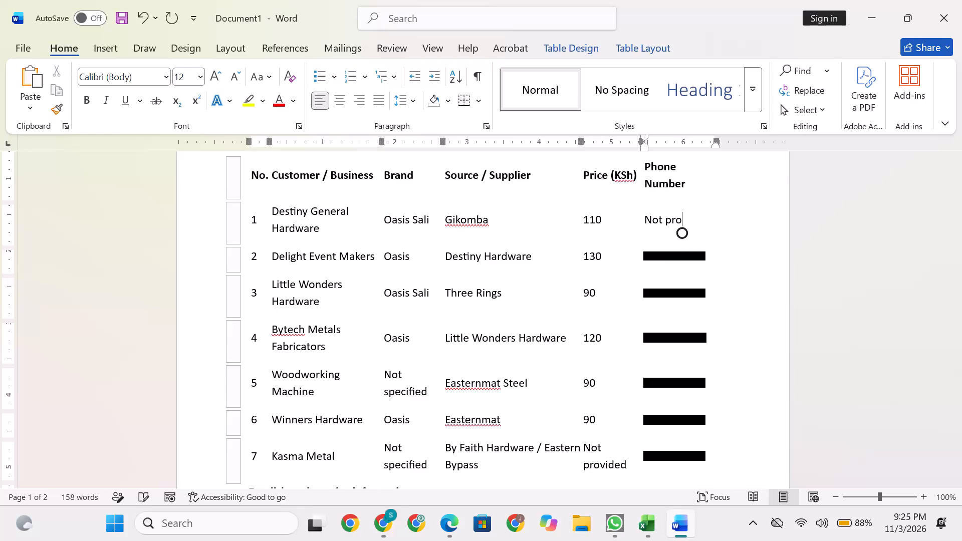
Replace "Not provided" in the Phone Number column of the Destiny General Hardware row with the business's phone number.
{"action": "key", "text": "BackSpace"}
{"action": "key", "text": "BackSpace"}
{"action": "key", "text": "BackSpace"}
{"action": "key", "text": "BackSpace"}
{"action": "key", "text": "BackSpace"}
{"action": "key", "text": "BackSpace"}
{"action": "key", "text": "BackSpace"}
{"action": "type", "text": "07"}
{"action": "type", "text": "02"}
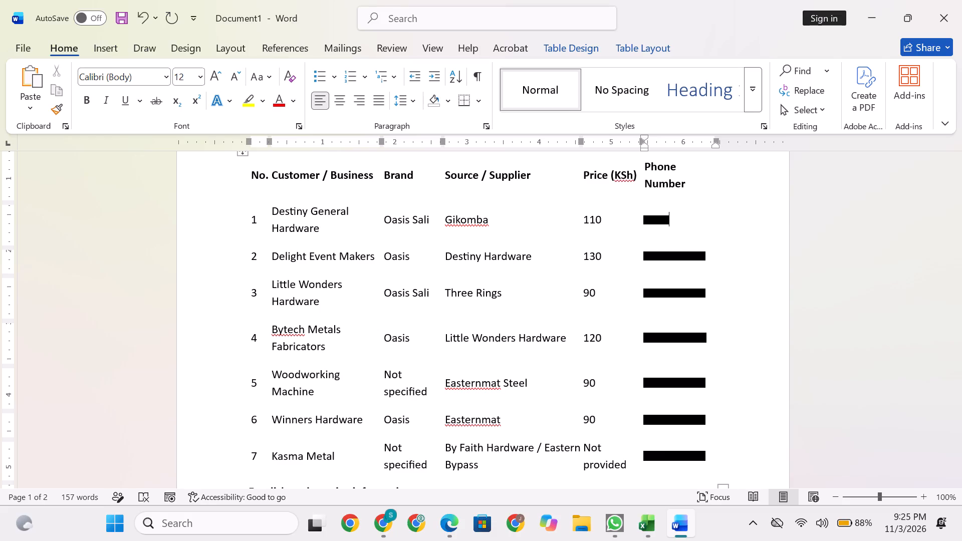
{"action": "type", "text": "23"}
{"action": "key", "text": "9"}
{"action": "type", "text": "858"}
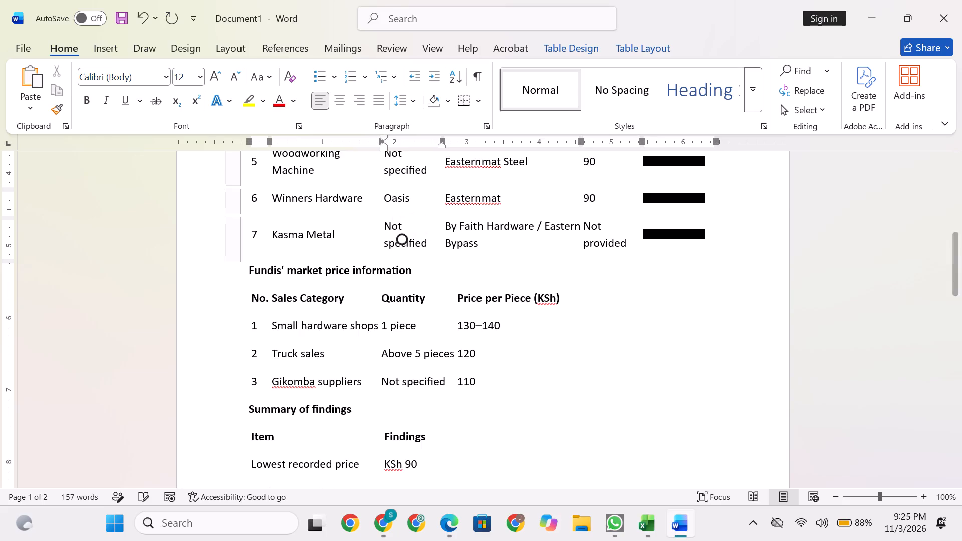
Replace "Not specified" in the Brand column of the Kasma Metal row with "simba".
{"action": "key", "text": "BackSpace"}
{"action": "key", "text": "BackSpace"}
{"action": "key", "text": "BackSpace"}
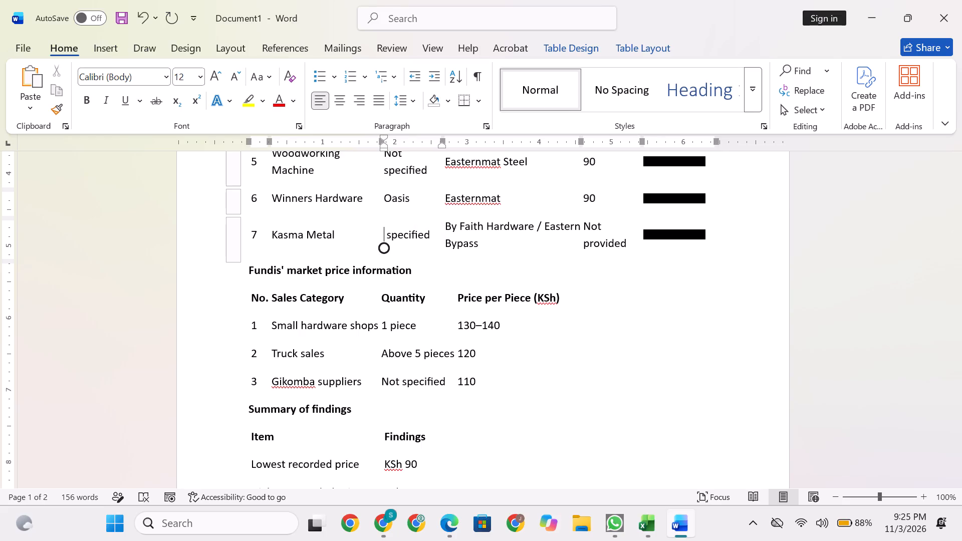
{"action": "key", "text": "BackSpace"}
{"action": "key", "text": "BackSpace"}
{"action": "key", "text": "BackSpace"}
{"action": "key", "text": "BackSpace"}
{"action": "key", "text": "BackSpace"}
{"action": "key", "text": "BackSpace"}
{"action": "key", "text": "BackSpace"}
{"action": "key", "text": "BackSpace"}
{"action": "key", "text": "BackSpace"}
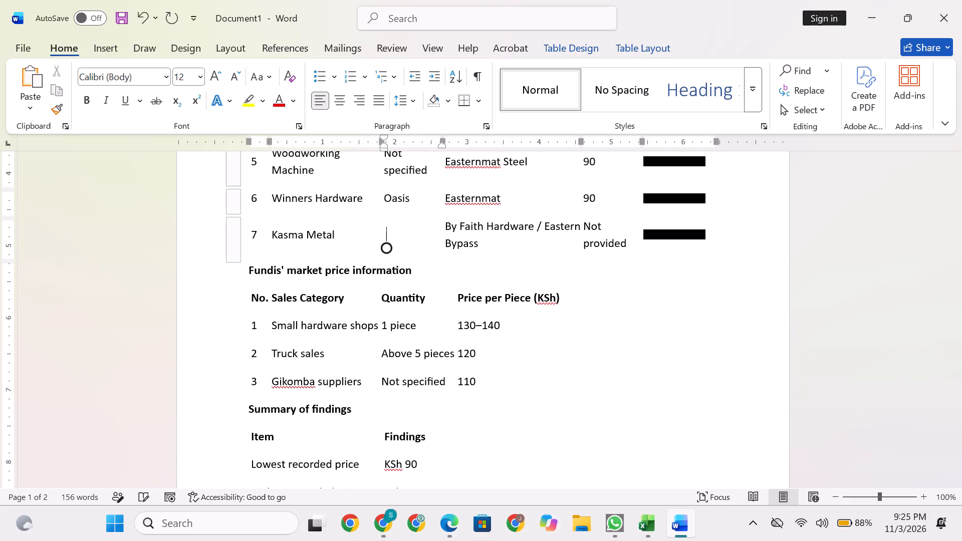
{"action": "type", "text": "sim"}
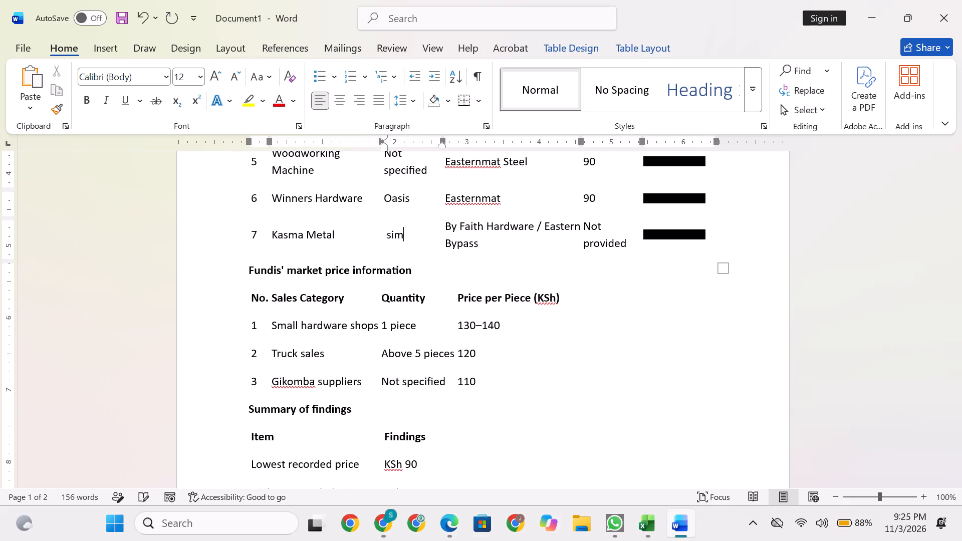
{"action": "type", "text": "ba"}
Replace "Not provided" in the Price column of the Kasma Metal row with 130.
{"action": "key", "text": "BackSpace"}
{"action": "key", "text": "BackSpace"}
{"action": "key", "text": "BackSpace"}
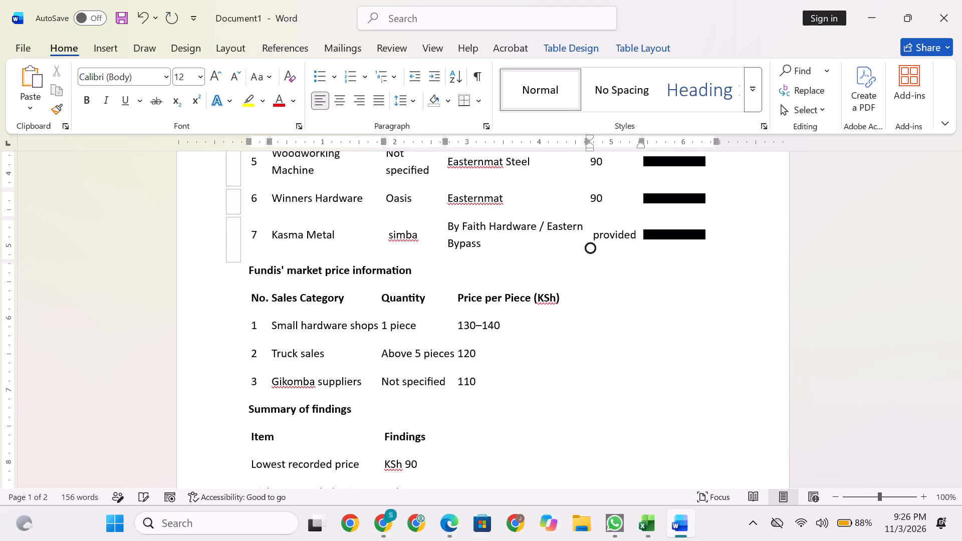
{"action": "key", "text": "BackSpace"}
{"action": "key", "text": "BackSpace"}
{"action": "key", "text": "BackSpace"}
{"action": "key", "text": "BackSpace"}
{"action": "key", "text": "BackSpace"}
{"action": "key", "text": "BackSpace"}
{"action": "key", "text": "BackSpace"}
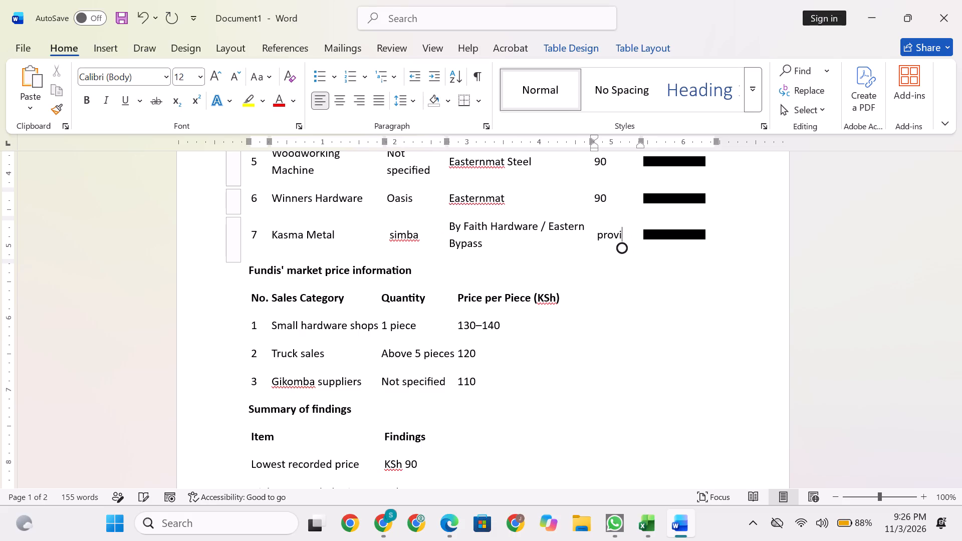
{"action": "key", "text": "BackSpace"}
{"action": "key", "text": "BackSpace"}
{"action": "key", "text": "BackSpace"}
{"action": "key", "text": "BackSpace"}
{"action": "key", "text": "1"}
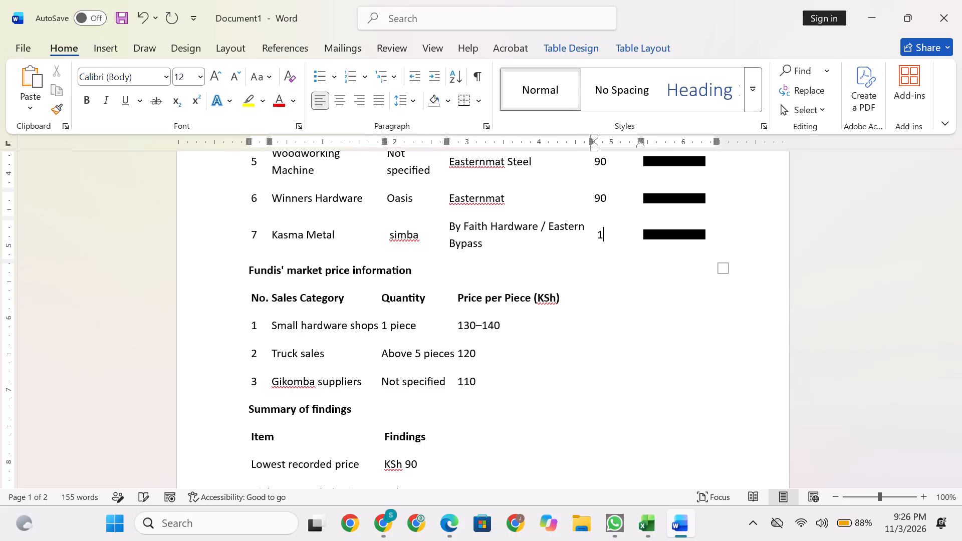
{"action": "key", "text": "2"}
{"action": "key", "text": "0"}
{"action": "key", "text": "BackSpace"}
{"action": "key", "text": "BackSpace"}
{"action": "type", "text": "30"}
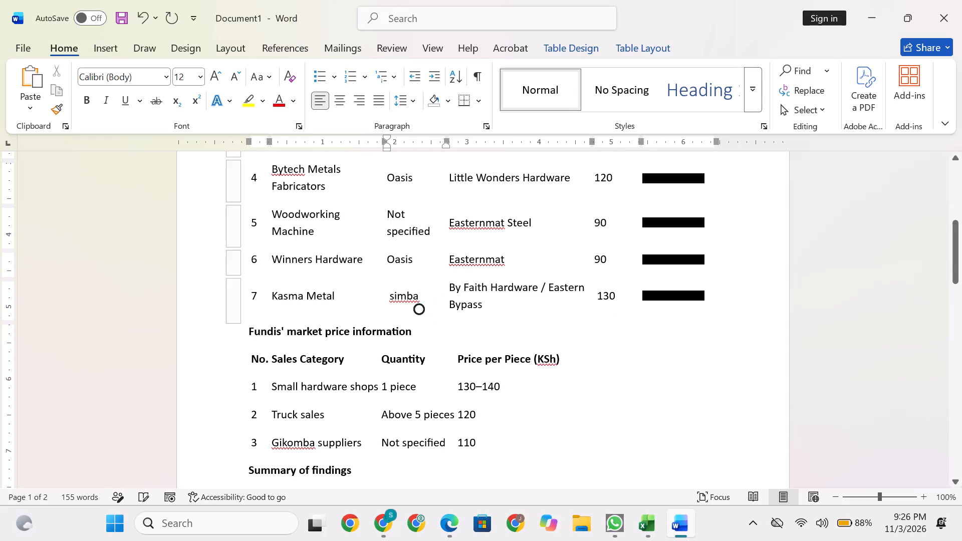
Add the word "brand" after the brand name in the Kasma Metal row.
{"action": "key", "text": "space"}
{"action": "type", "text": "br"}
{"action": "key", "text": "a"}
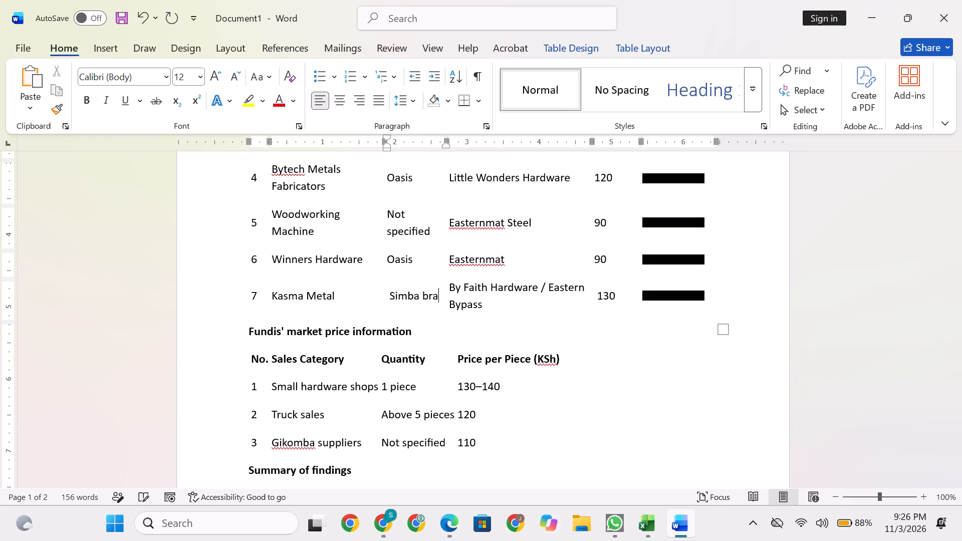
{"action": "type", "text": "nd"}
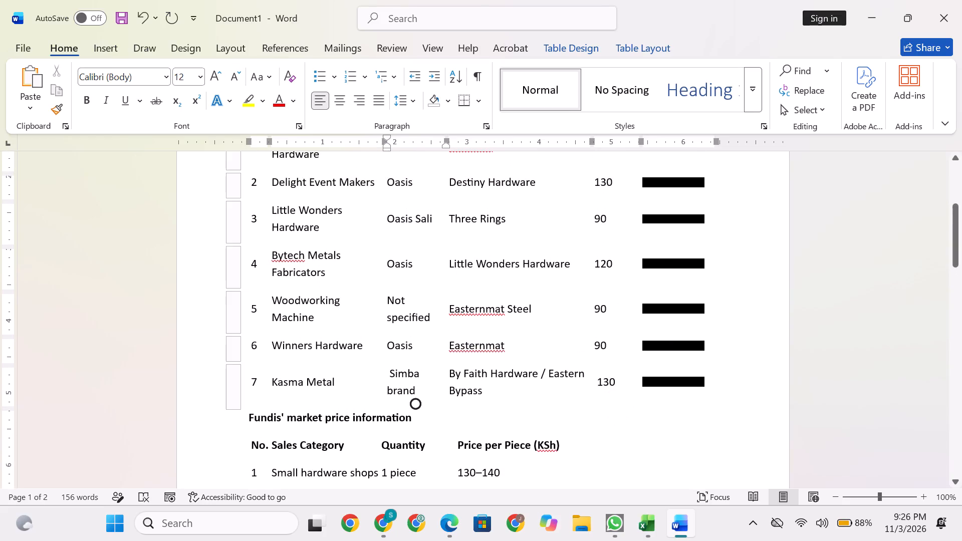
Replace "Not specified" in the Brand column of the Woodworking Machine row with "goodone".
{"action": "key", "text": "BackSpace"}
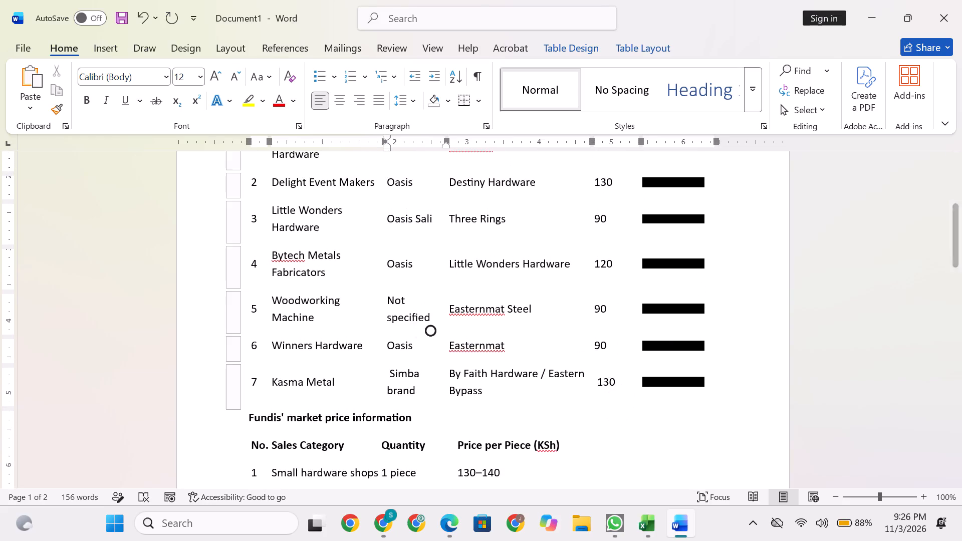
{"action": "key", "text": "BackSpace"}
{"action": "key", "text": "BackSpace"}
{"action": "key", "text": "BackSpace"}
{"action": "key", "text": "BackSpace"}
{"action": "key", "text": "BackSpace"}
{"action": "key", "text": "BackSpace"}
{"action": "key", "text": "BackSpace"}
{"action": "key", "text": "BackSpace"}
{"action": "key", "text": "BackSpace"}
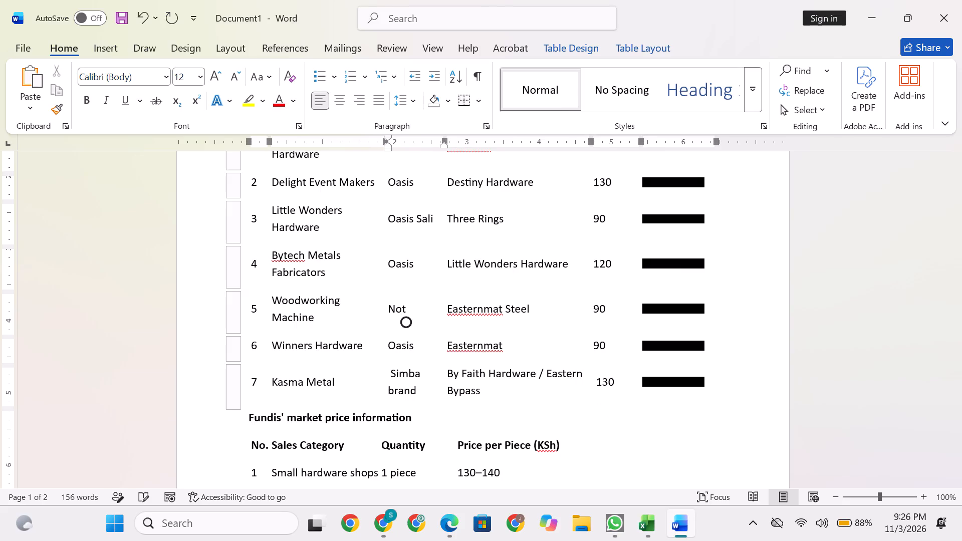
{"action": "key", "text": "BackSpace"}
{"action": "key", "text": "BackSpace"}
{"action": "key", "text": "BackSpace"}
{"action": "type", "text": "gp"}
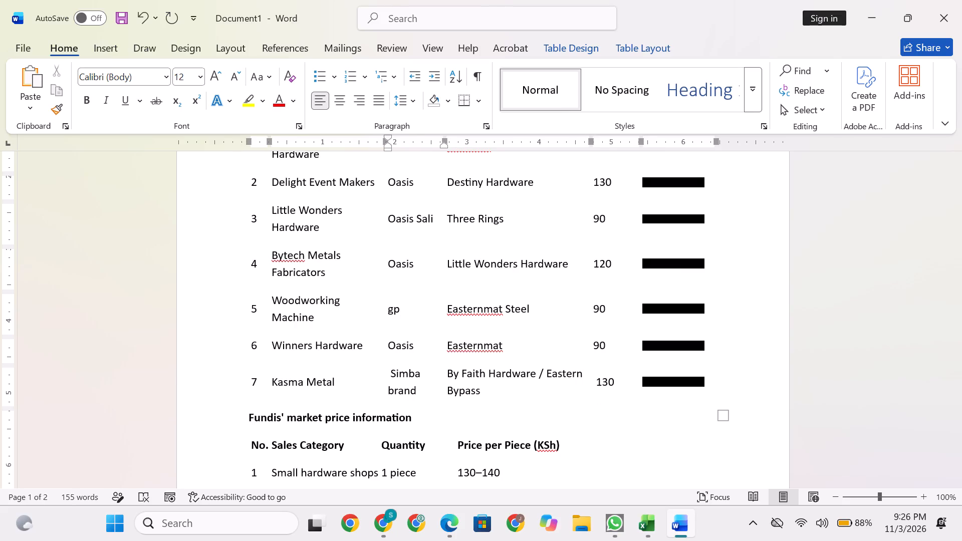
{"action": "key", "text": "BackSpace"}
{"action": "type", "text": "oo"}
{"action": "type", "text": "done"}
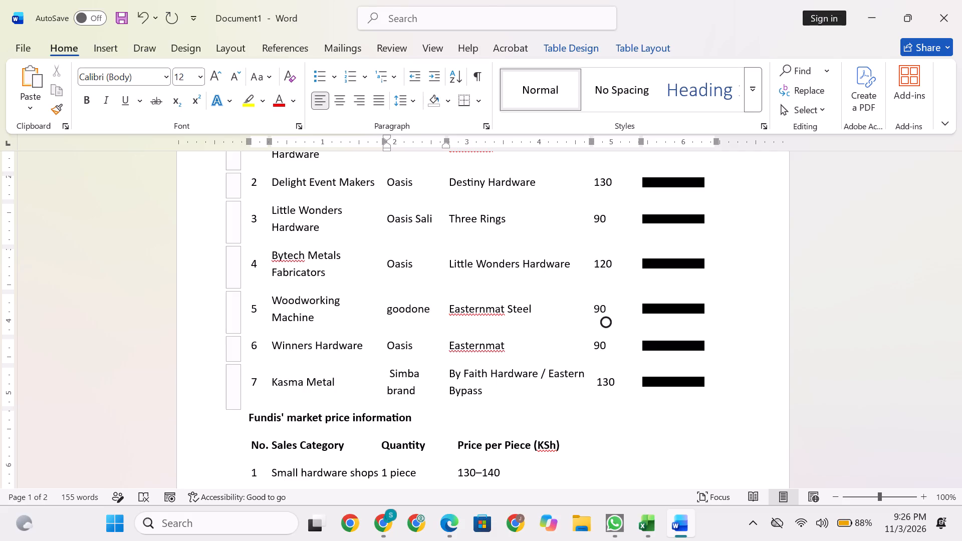
Set the price in the Woodworking Machine row to 120.
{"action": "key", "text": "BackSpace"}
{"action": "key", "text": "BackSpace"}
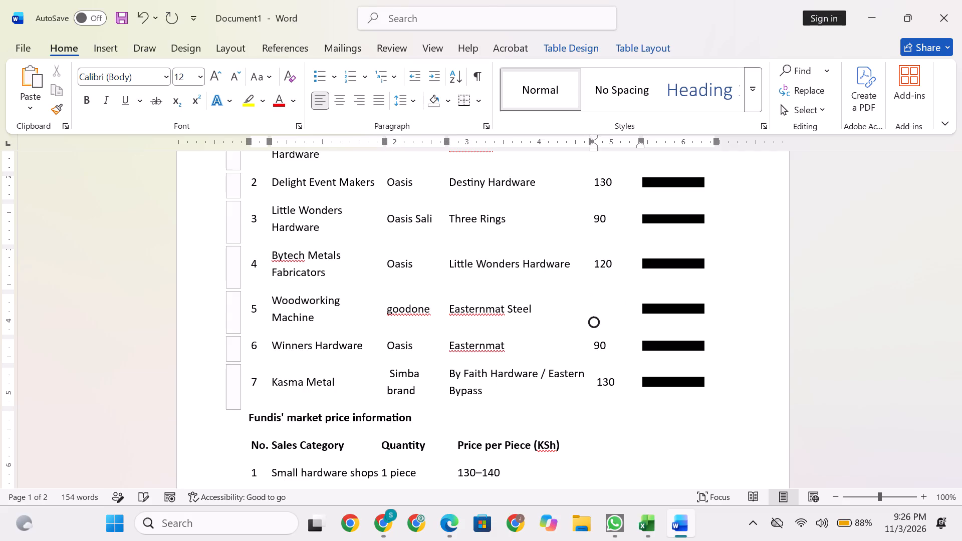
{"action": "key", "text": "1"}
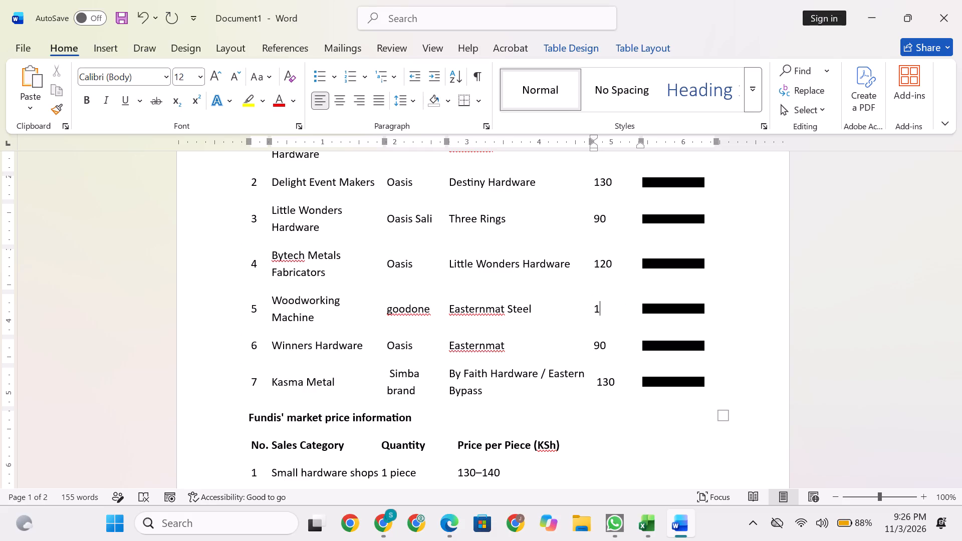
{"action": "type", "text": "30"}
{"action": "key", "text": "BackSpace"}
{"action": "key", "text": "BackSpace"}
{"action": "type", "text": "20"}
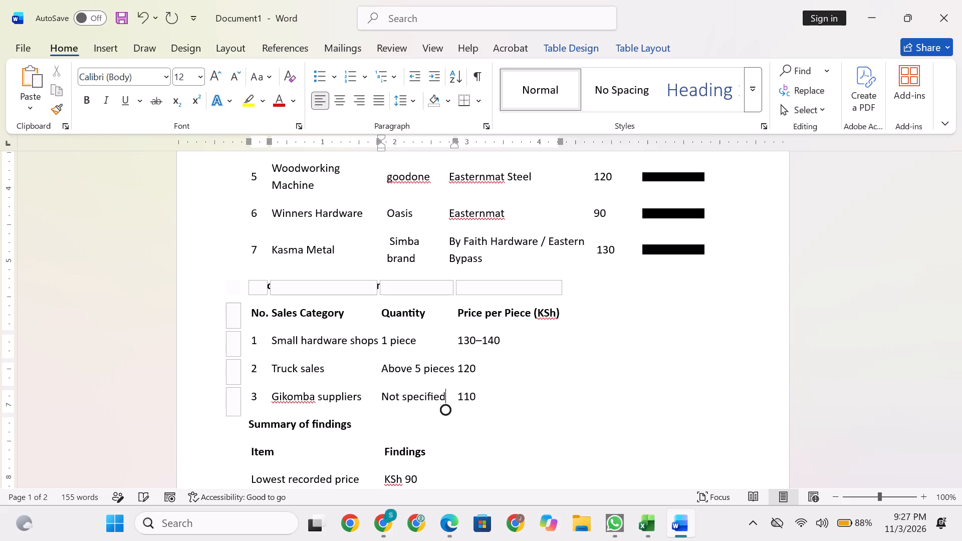
Replace "Not specified" in the Quantity column of the Gikomba suppliers row with "Above 5pcs".
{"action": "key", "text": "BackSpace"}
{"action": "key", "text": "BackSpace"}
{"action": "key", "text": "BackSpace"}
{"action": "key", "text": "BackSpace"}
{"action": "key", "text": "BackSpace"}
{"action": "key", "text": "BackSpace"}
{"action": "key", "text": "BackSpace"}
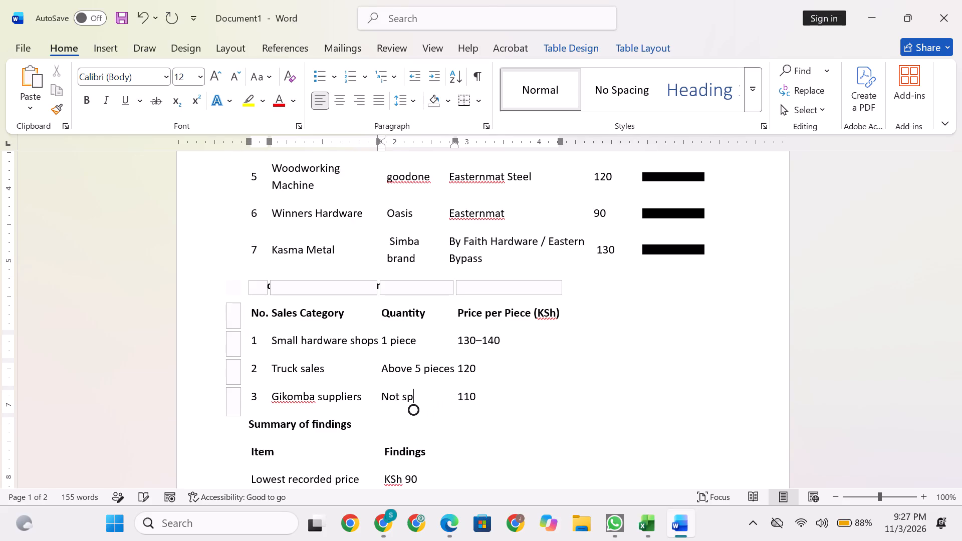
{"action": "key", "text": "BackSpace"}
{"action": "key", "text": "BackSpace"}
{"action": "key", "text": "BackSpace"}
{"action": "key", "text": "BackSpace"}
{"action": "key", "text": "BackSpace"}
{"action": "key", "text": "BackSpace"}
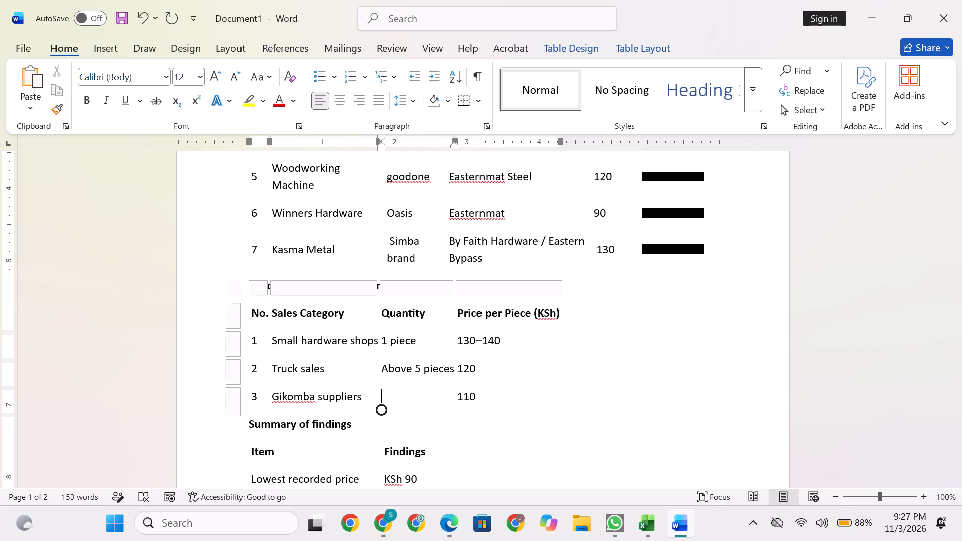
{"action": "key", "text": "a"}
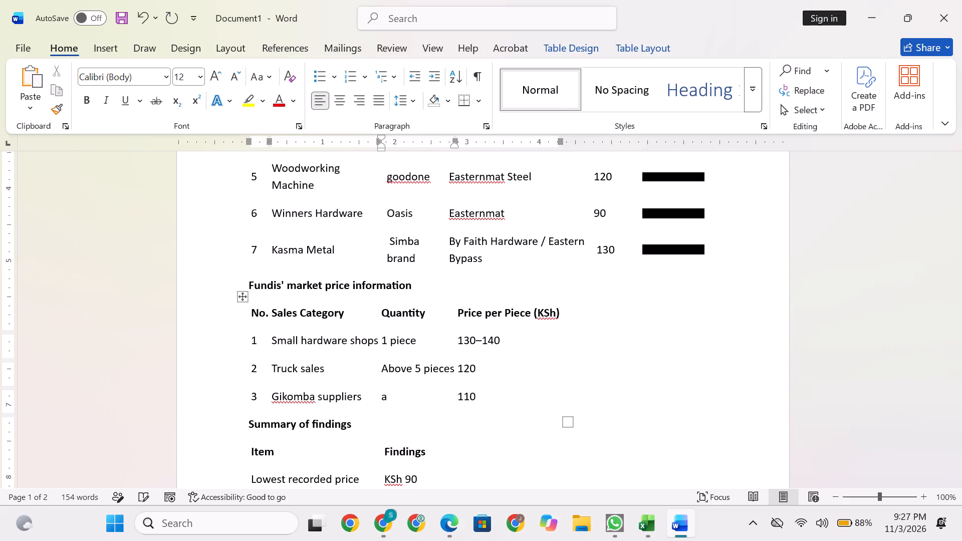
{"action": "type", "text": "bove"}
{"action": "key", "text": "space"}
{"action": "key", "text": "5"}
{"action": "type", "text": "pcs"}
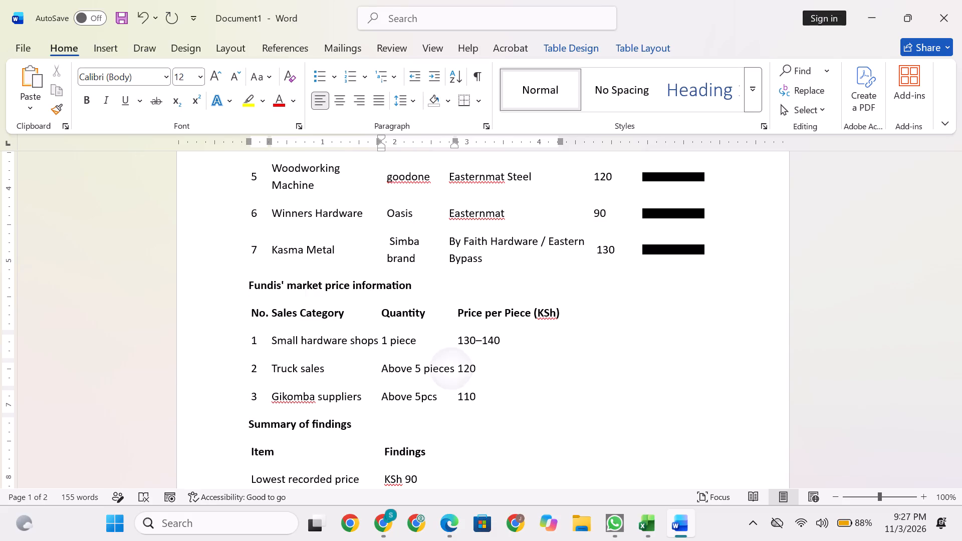
Shorten the unit in the Truck sales row's quantity so that it reads "Above 5 pcs".
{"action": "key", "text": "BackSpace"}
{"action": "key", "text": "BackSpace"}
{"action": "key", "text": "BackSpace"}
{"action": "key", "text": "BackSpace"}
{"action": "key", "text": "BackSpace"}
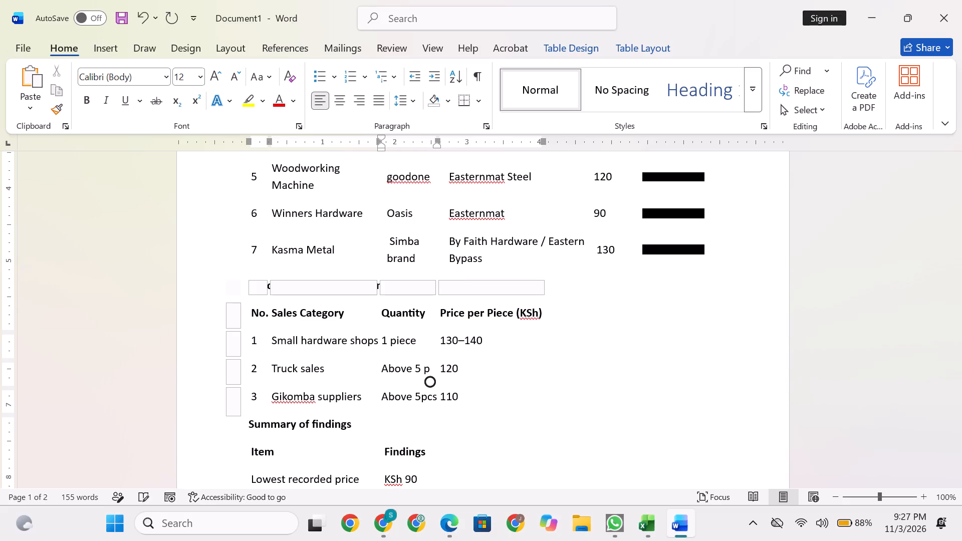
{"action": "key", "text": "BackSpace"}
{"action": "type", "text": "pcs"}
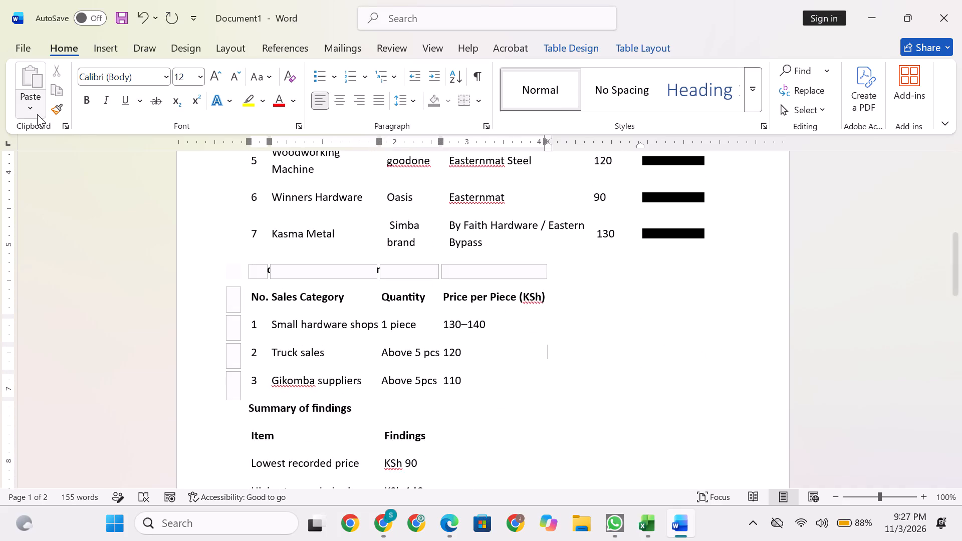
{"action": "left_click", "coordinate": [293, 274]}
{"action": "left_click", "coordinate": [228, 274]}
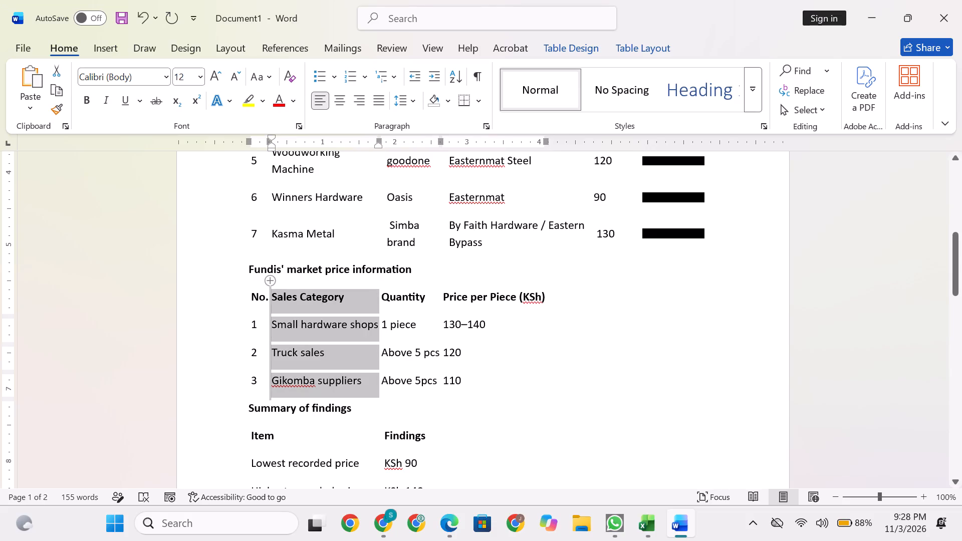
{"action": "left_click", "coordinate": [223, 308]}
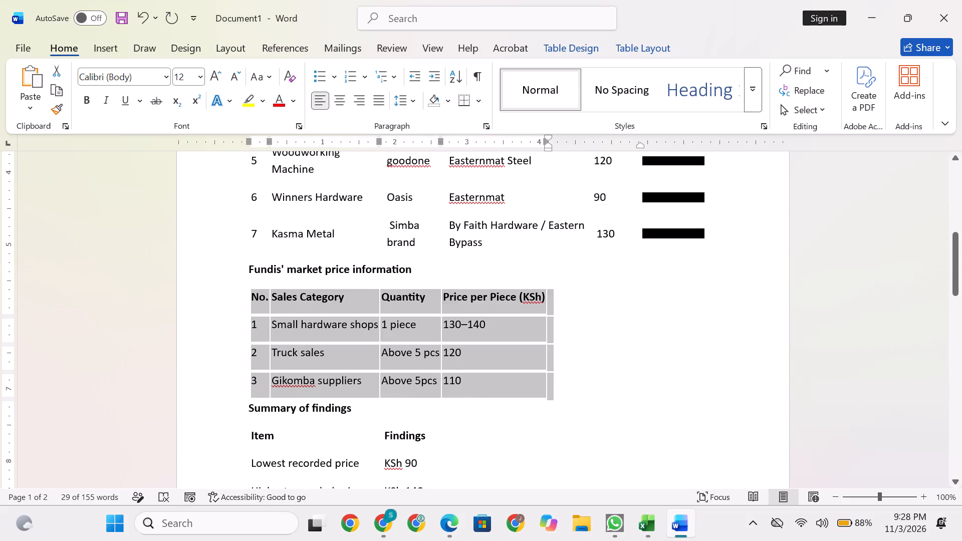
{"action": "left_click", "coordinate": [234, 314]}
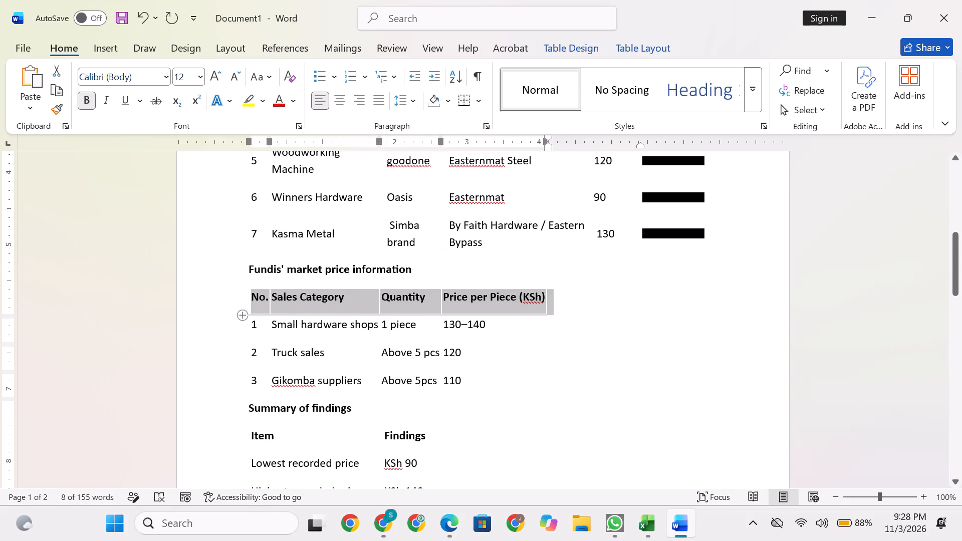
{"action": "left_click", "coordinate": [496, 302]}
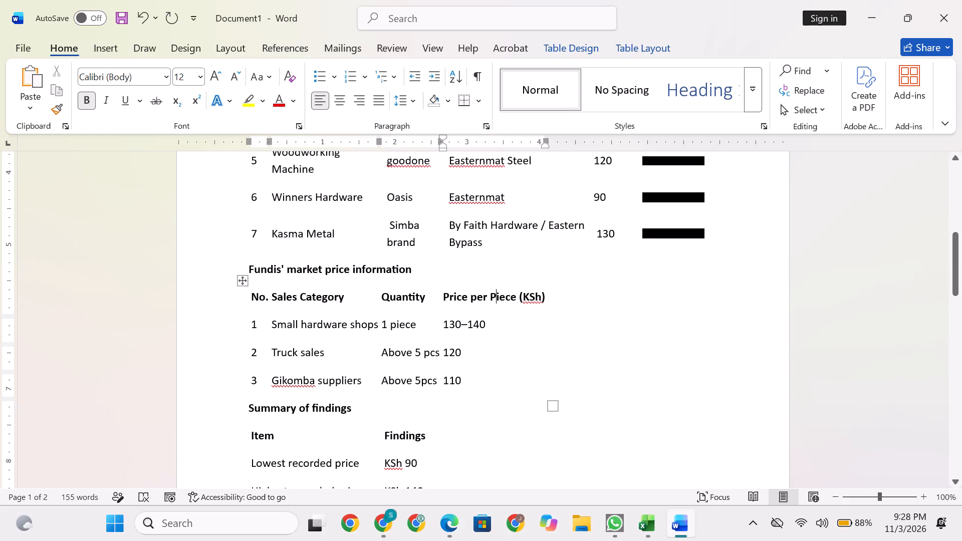
Select the header row of the table under "Fundis' market price information".
{"action": "left_click_drag", "start_coordinate": [284, 385], "coordinate": [254, 299]}
{"action": "left_click", "coordinate": [223, 300]}
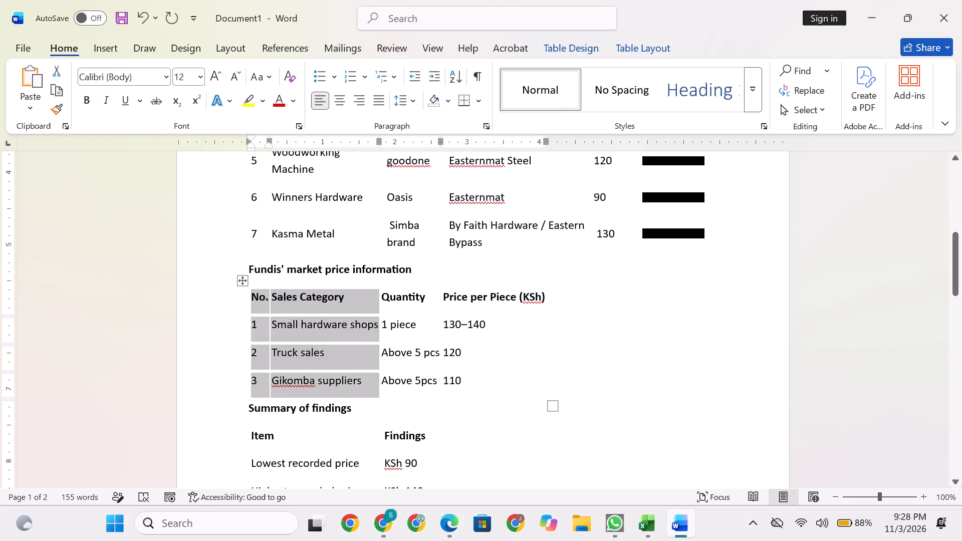
{"action": "left_click", "coordinate": [223, 300]}
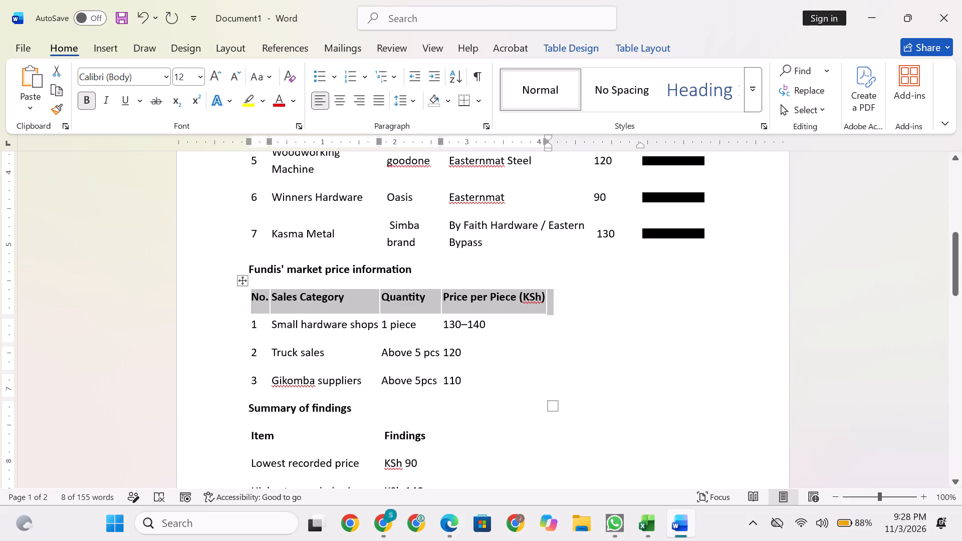
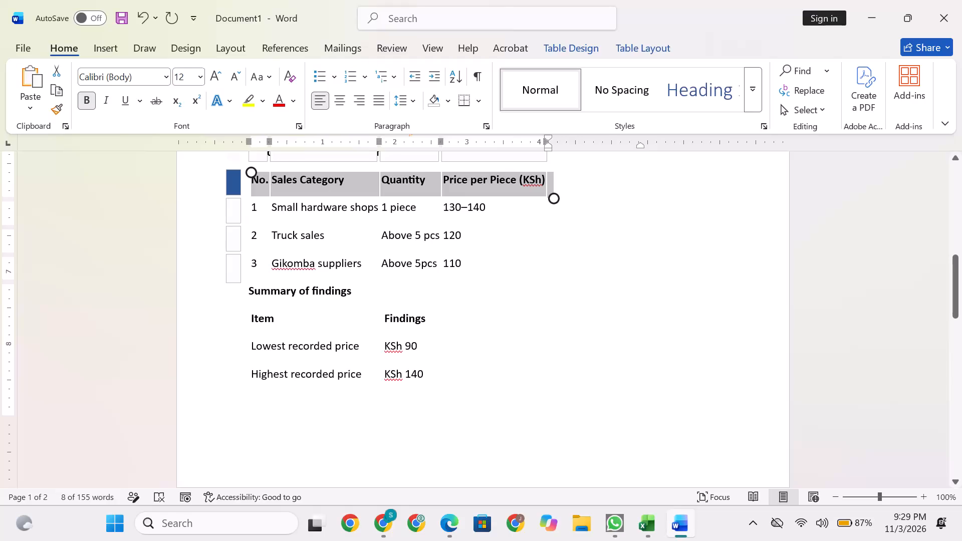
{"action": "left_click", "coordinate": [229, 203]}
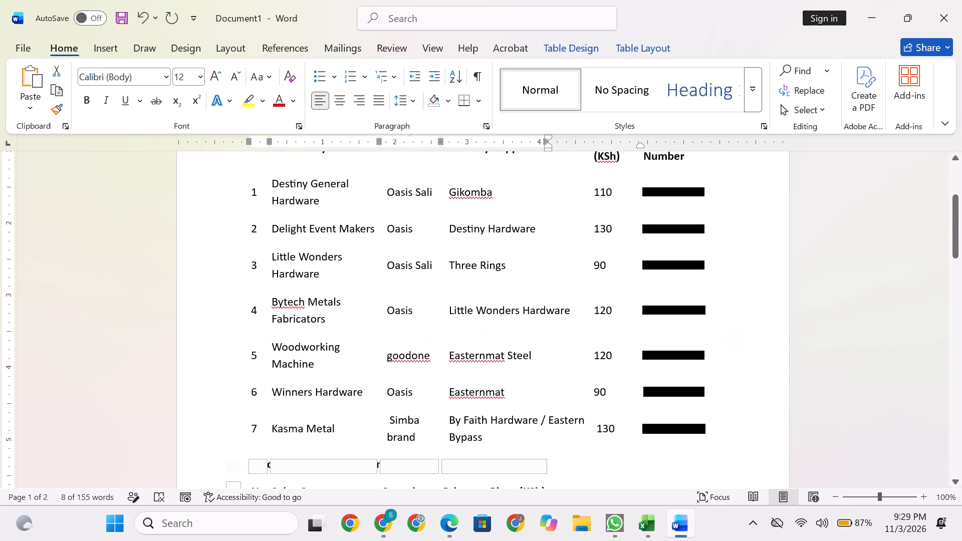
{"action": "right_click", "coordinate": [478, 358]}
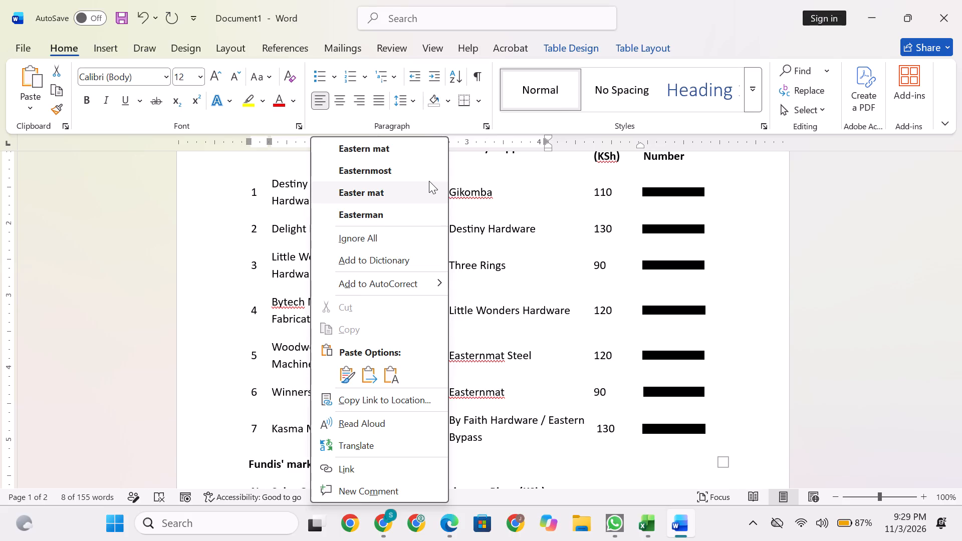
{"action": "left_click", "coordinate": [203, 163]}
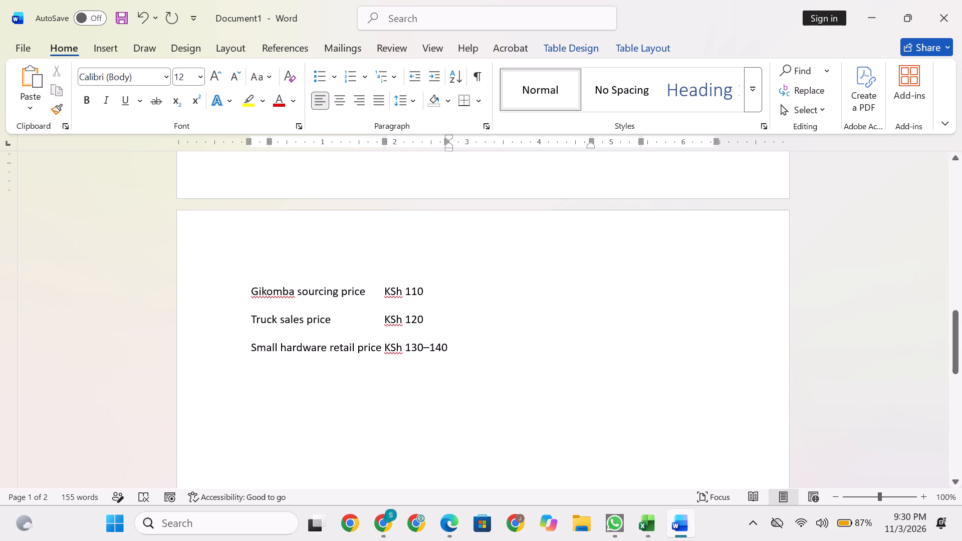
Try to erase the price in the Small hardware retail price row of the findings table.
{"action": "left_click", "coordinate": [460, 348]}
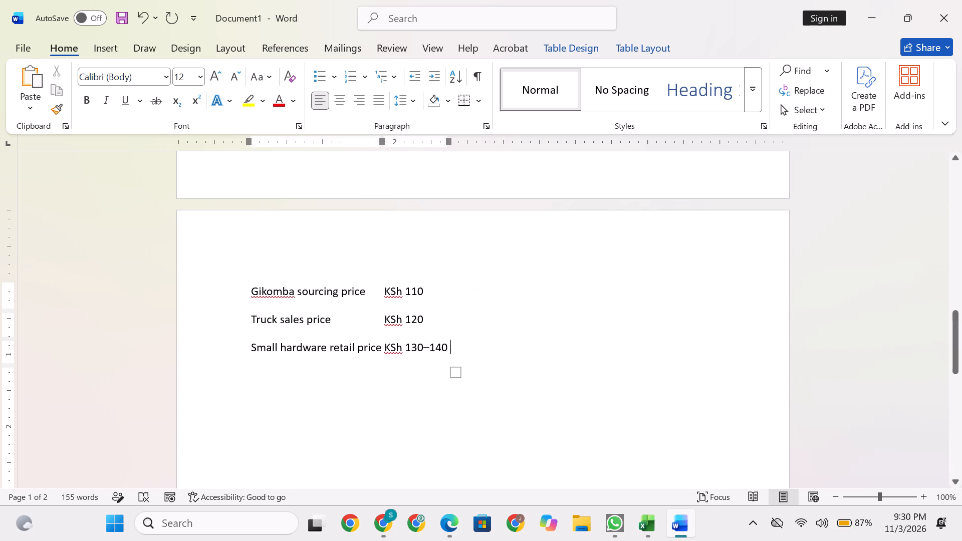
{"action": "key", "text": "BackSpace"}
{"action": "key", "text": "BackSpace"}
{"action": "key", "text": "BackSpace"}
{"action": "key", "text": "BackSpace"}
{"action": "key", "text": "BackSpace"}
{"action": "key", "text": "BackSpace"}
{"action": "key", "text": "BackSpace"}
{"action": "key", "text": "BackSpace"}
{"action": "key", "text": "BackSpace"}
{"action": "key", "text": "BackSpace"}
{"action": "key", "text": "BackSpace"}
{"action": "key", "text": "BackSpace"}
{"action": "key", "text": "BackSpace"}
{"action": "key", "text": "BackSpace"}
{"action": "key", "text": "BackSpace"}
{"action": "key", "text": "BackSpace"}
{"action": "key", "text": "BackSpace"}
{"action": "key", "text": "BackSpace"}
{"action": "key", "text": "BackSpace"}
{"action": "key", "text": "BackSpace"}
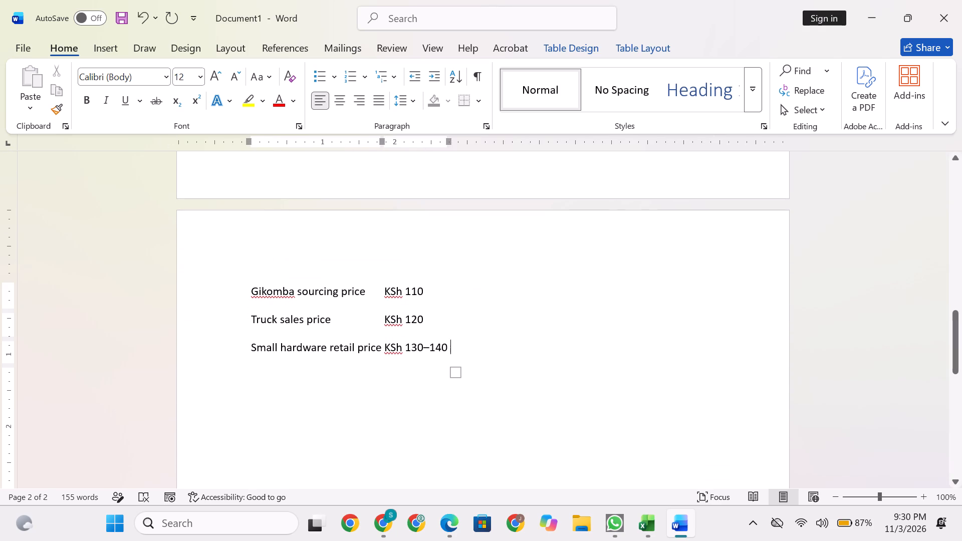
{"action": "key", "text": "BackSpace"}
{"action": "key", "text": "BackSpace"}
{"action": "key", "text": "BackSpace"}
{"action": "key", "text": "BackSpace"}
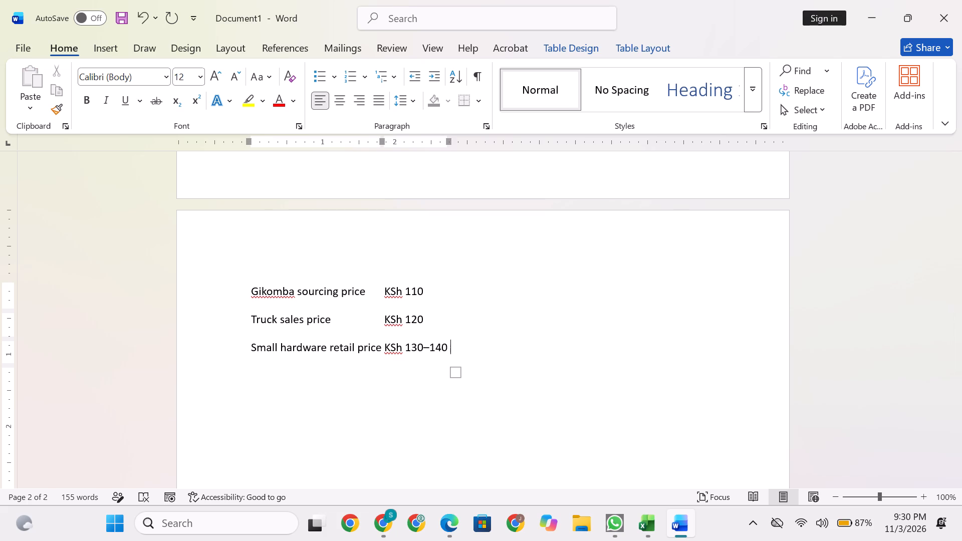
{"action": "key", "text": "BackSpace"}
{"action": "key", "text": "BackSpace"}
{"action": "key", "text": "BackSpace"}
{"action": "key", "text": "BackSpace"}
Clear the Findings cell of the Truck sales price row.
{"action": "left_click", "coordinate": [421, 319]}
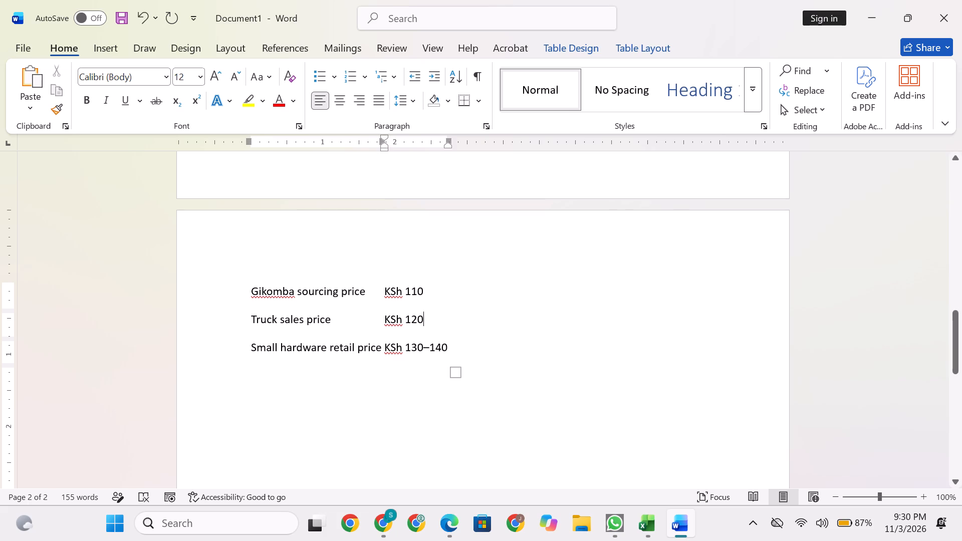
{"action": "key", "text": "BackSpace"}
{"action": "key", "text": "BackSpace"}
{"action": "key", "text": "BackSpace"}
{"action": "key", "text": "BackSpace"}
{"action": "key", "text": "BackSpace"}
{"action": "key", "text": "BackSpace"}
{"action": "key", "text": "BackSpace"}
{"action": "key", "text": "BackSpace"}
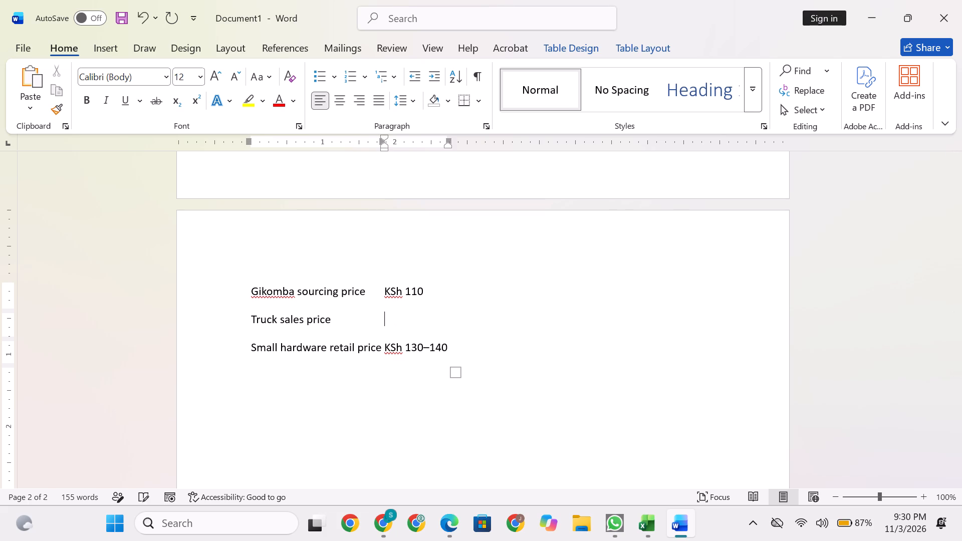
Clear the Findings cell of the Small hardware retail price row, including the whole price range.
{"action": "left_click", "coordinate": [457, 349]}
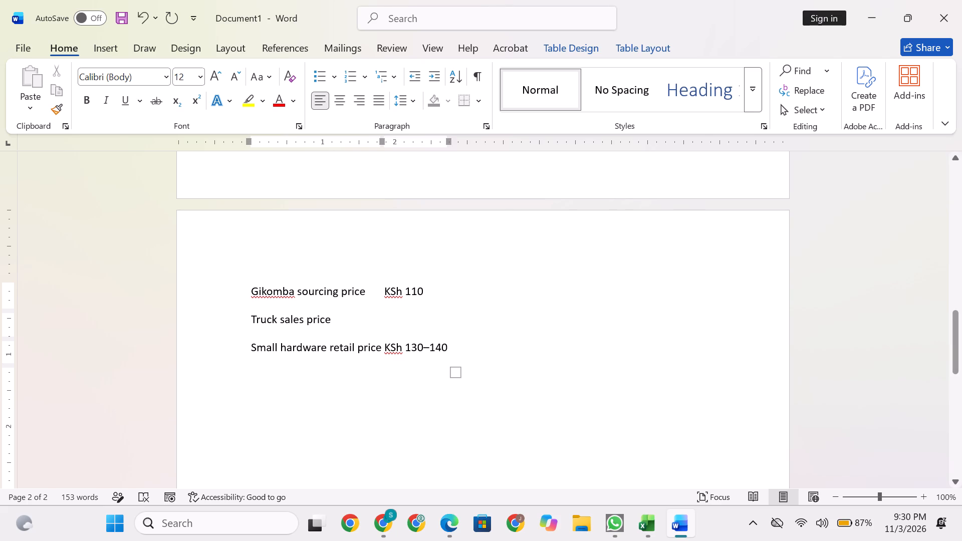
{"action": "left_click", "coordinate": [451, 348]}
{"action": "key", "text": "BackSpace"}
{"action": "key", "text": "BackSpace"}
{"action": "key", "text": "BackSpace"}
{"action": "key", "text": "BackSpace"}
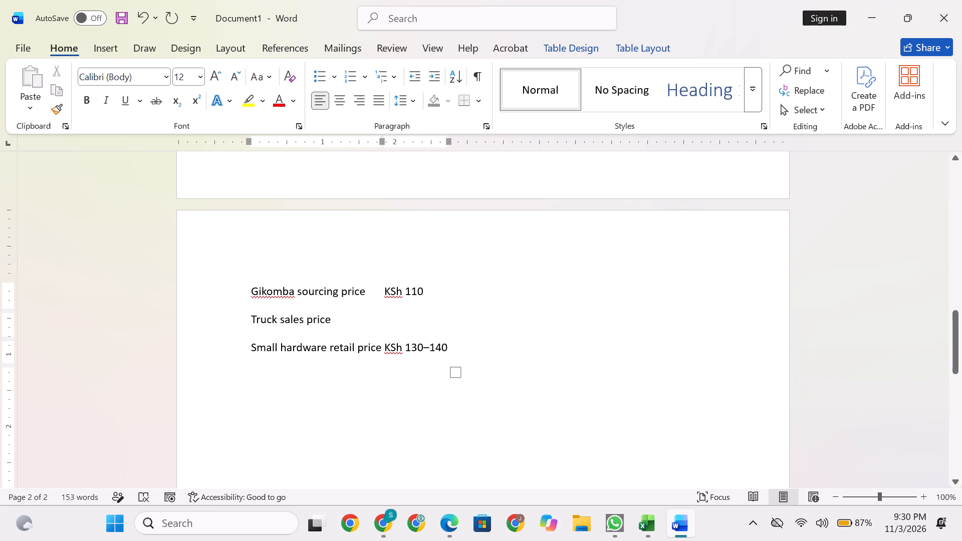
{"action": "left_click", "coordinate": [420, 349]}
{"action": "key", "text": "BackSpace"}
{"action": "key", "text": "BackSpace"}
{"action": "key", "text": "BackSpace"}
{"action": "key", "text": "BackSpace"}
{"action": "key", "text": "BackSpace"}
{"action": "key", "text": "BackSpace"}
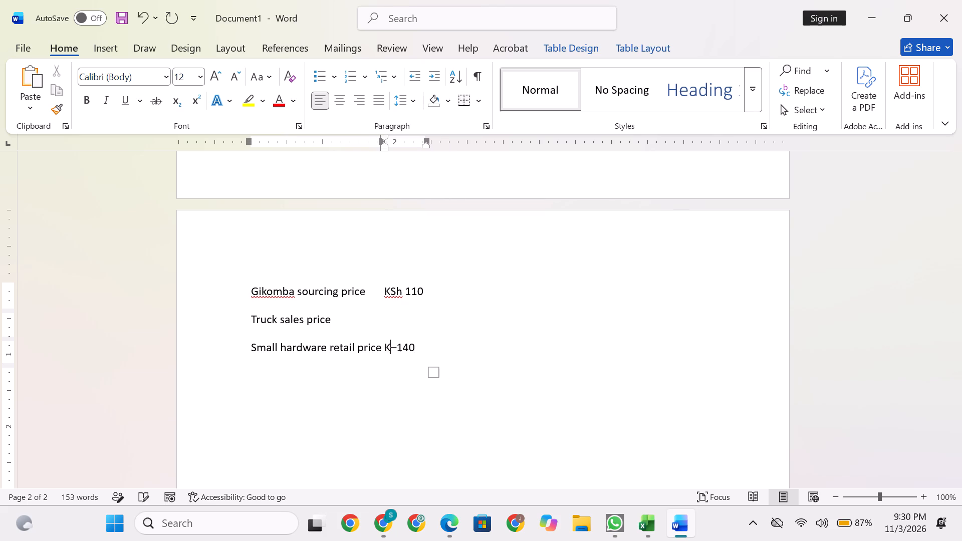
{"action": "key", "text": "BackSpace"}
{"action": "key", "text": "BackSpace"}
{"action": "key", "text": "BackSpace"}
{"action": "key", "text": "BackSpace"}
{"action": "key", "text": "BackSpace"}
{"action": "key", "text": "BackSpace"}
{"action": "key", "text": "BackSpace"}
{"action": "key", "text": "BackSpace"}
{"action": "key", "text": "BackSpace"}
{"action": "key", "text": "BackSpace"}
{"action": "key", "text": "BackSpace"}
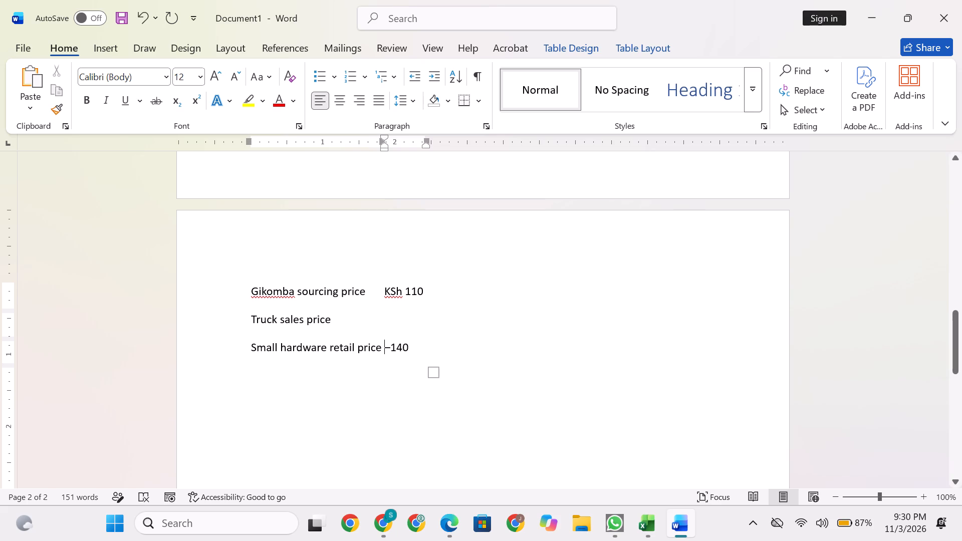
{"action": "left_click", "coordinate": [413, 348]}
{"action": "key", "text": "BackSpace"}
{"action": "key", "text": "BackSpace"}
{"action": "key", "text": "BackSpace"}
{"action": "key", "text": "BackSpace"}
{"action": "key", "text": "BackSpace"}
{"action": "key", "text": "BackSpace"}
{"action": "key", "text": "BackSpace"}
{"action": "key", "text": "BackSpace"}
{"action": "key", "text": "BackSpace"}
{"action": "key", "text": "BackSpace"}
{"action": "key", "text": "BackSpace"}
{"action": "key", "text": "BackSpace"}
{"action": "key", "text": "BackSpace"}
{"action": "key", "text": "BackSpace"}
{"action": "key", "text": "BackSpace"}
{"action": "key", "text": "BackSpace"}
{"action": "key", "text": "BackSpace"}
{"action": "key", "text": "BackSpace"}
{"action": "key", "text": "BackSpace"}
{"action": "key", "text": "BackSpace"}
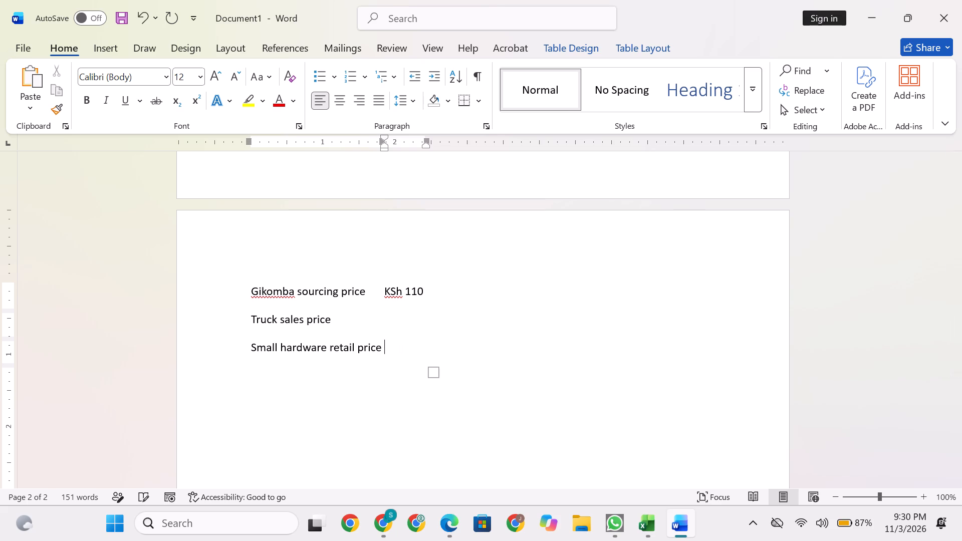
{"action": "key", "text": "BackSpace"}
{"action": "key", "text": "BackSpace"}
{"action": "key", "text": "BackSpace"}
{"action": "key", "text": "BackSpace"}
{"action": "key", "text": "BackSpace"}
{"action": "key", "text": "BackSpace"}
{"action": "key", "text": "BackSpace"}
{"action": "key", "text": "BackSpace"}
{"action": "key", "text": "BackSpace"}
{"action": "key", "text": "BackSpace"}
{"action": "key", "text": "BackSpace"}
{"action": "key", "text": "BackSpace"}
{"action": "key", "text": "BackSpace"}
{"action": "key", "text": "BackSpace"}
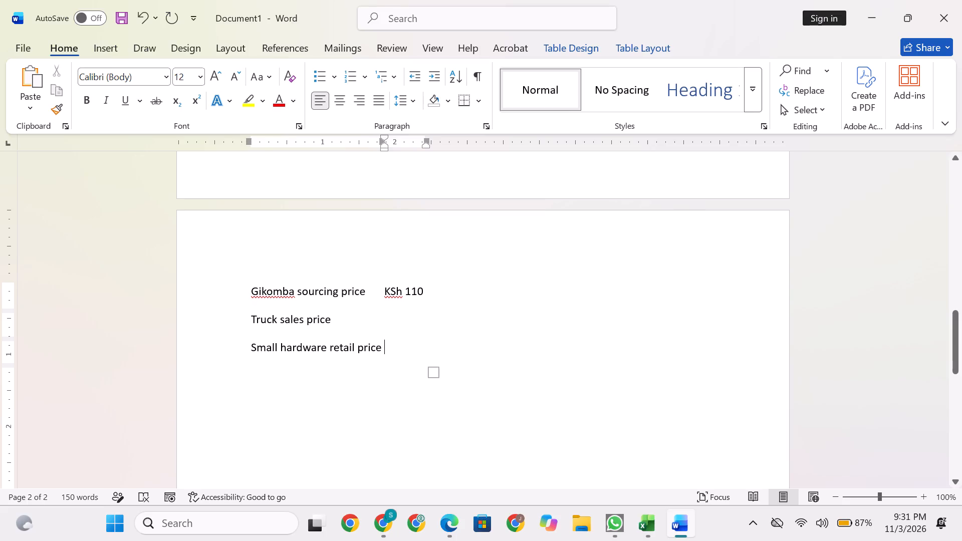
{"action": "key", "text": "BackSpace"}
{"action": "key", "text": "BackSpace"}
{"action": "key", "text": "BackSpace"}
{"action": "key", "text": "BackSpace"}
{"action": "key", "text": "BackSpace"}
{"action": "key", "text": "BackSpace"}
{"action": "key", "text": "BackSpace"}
Delete the Gikomba sourcing price, Truck sales price and Small hardware retail price rows from the Summary of findings table.
{"action": "left_click_drag", "start_coordinate": [250, 280], "coordinate": [251, 282]}
{"action": "left_click_drag", "start_coordinate": [251, 282], "coordinate": [362, 381]}
{"action": "key", "text": "BackSpace"}
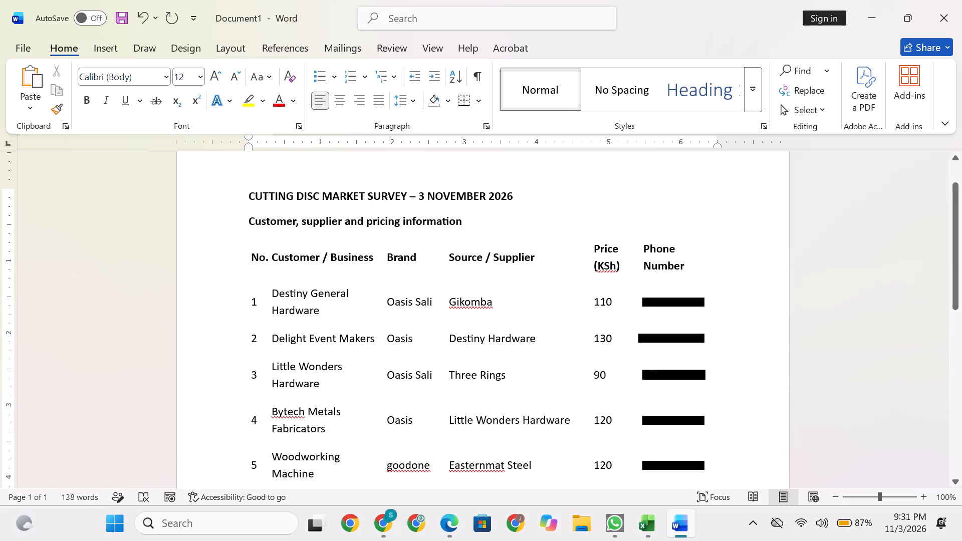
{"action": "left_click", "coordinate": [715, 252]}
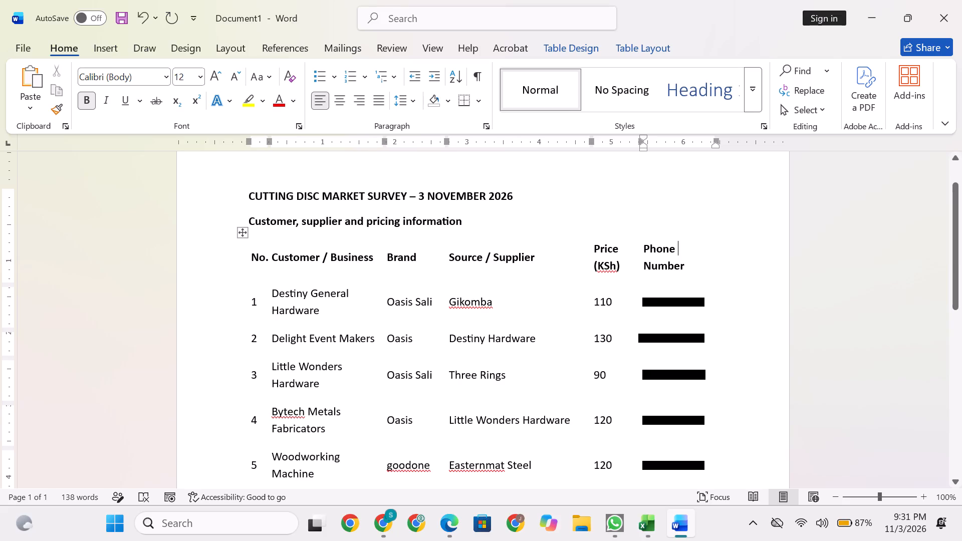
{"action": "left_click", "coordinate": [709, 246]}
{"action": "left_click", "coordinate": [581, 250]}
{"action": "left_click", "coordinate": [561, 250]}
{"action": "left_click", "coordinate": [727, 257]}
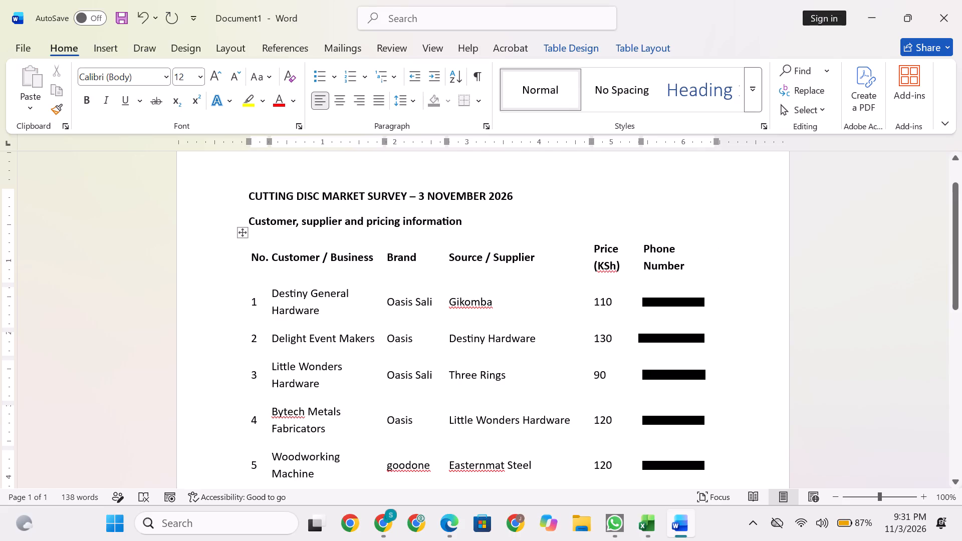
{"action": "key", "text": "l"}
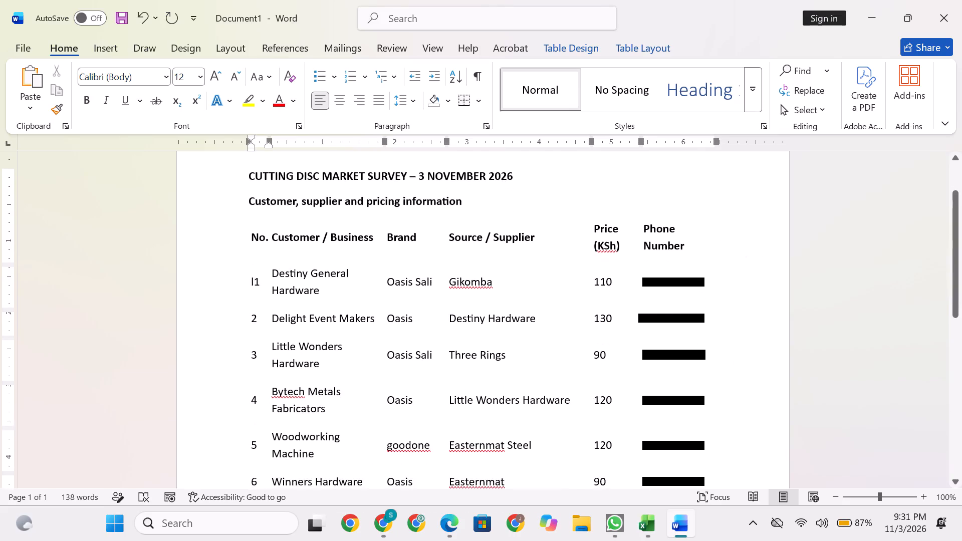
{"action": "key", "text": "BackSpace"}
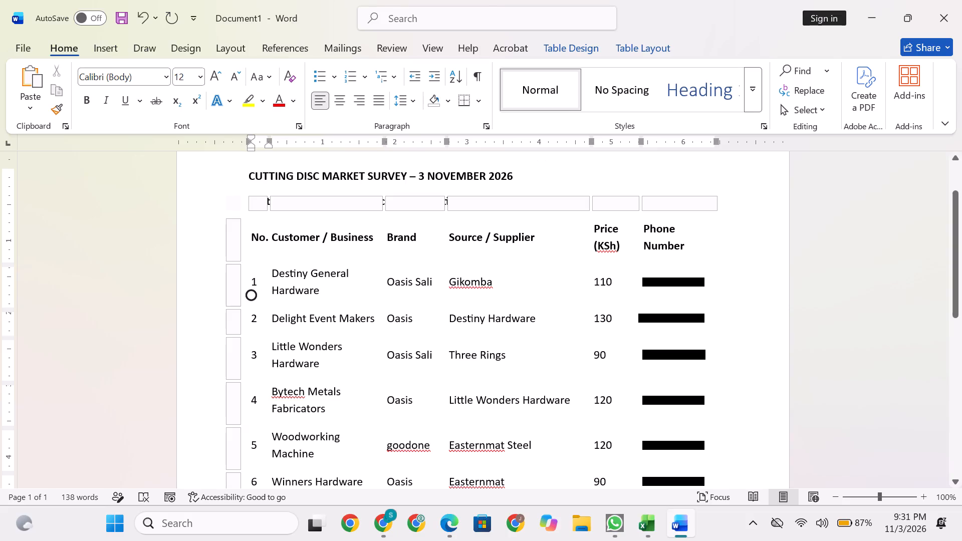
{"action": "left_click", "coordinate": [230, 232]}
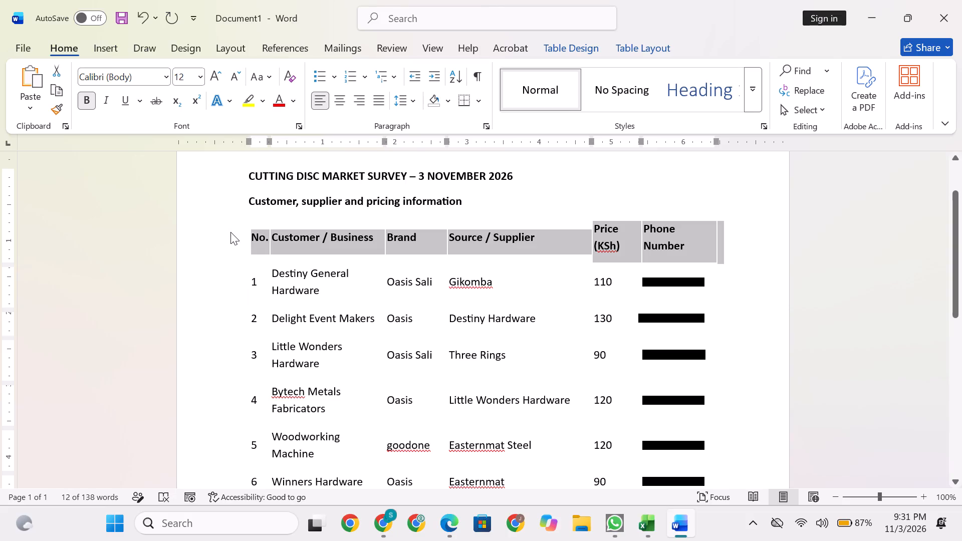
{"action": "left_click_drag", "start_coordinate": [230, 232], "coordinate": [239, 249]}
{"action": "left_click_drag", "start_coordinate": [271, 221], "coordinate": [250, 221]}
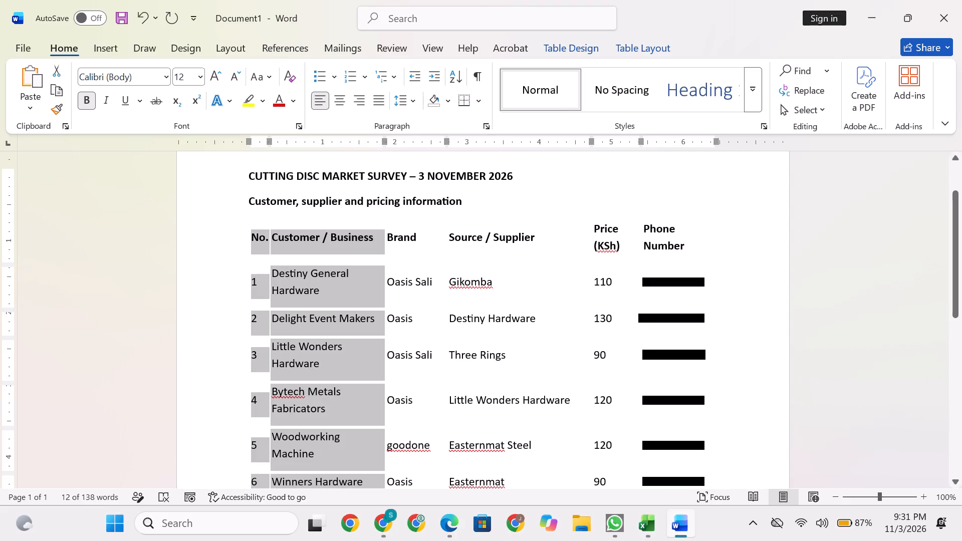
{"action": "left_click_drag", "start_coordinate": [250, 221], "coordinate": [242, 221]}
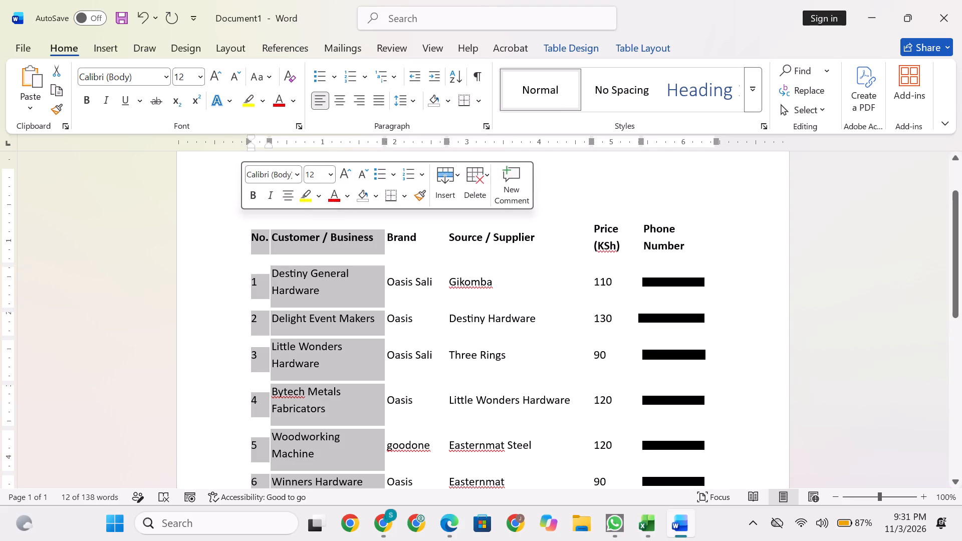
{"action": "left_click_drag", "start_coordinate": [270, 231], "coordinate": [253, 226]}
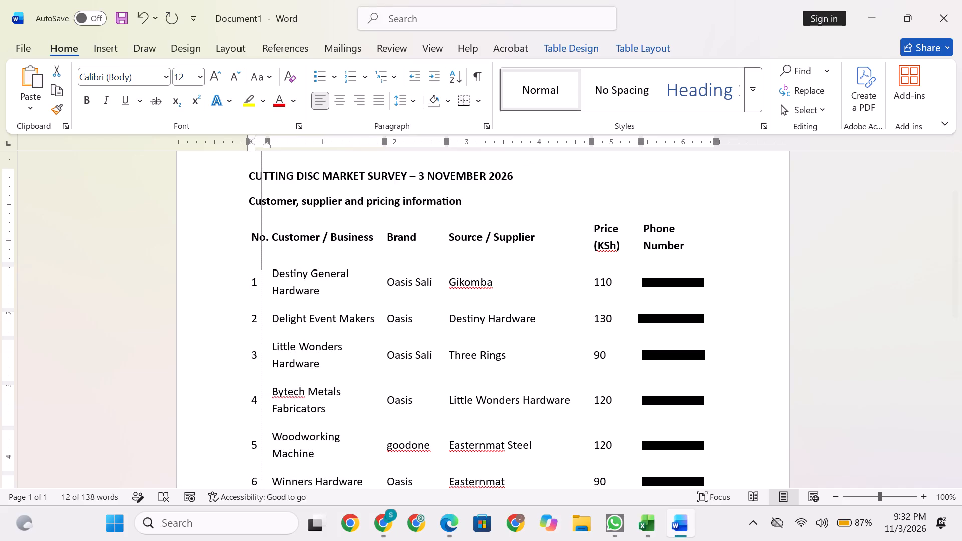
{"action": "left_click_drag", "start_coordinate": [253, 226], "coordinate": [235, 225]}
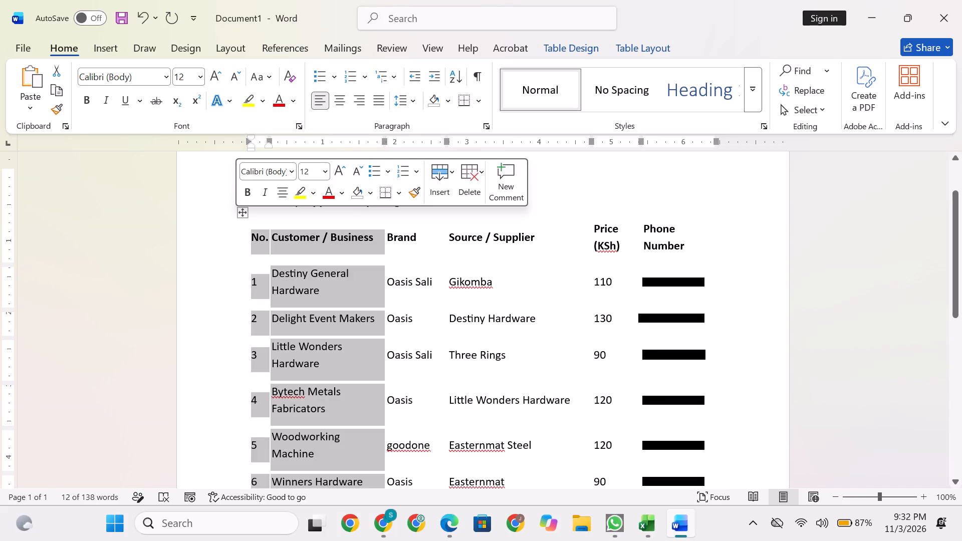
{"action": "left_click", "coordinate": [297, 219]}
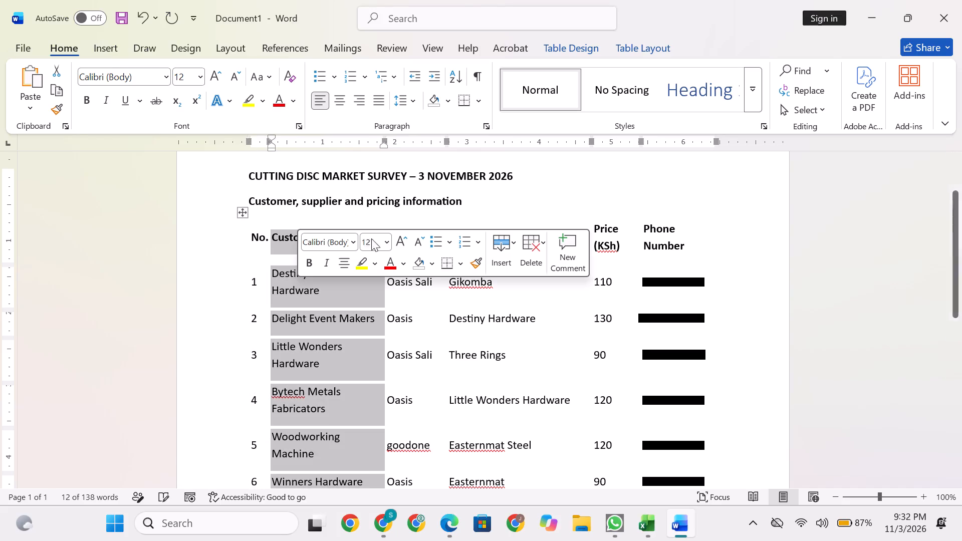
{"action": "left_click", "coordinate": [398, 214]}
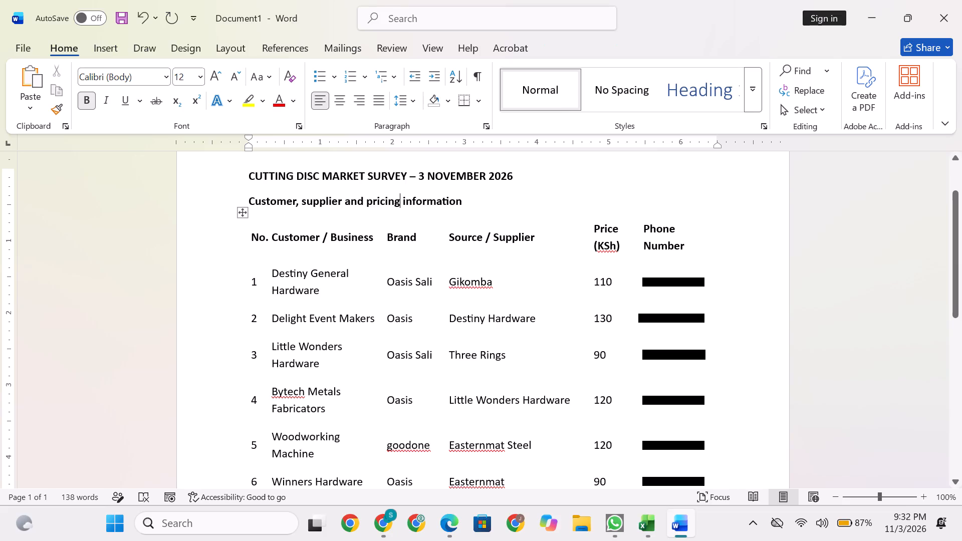
Narrow the Source / Supplier column of the customer table to about 1.7 inches so the Price (KSh) header fits on one line.
{"action": "left_click", "coordinate": [420, 236]}
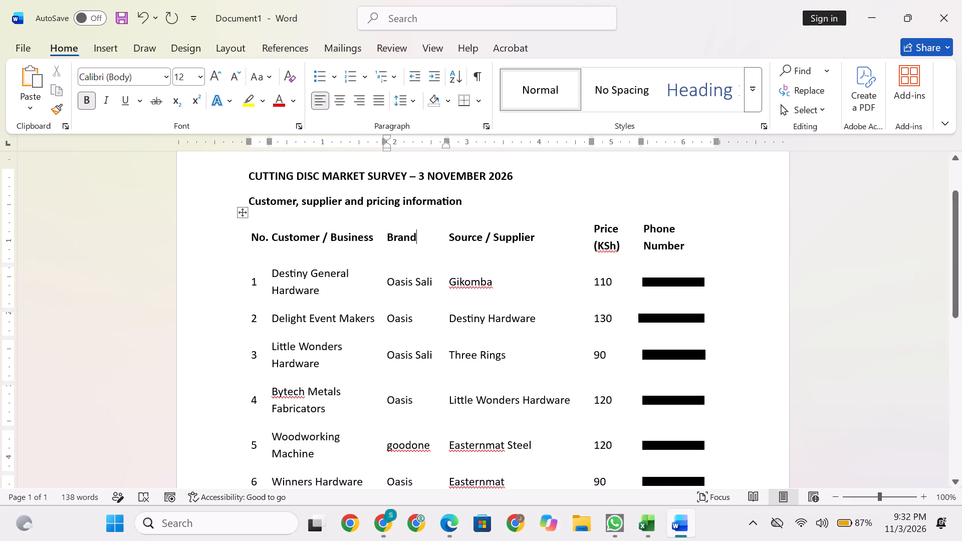
{"action": "left_click", "coordinate": [381, 238]}
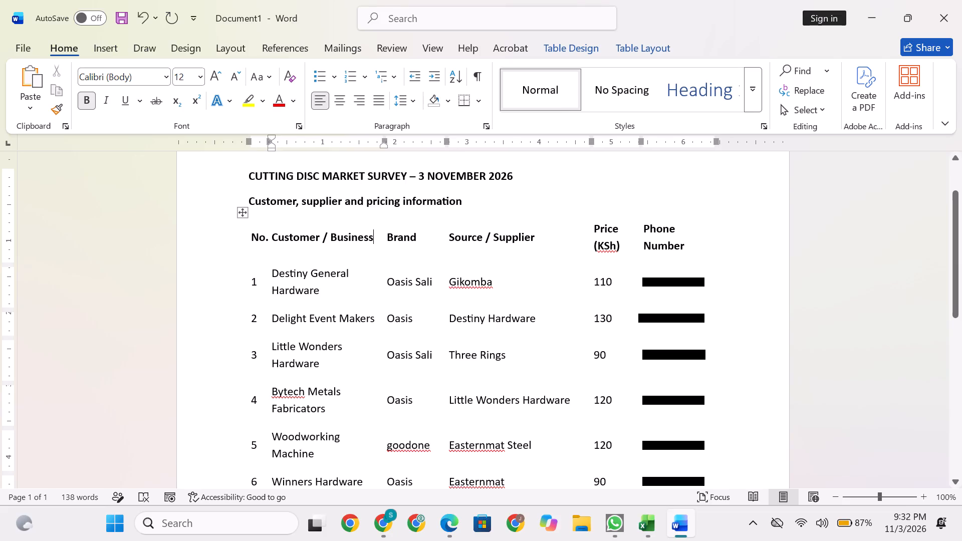
{"action": "left_click", "coordinate": [512, 239]}
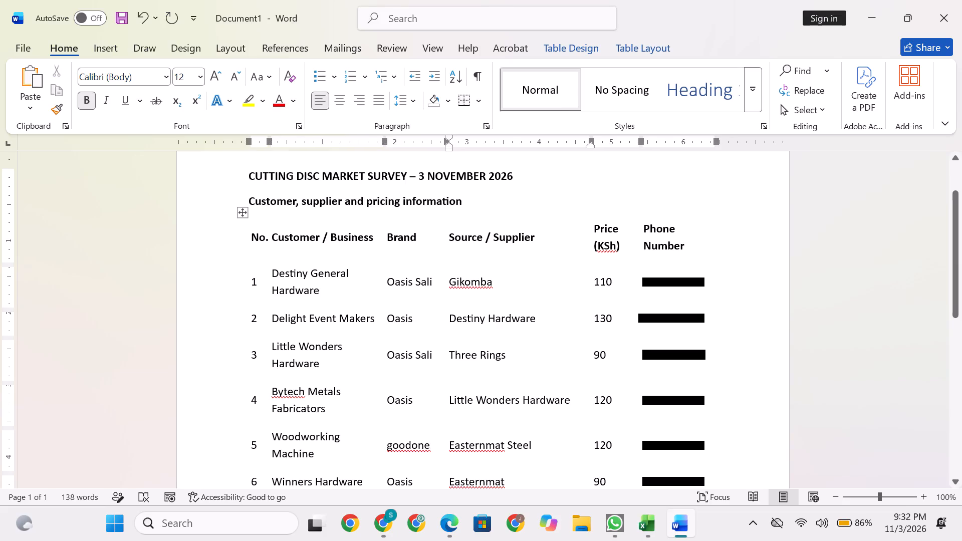
{"action": "double_click", "coordinate": [546, 237]}
{"action": "double_click", "coordinate": [546, 237]}
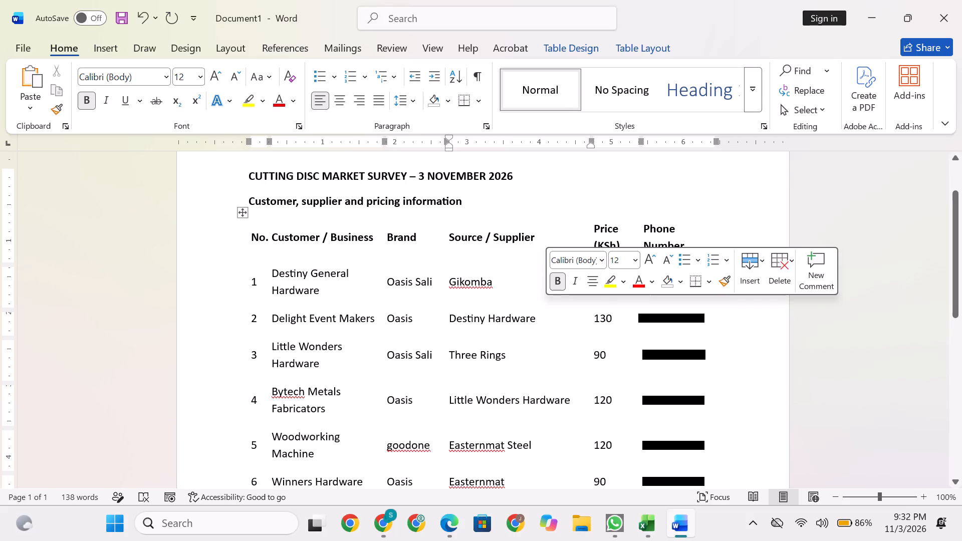
{"action": "left_click", "coordinate": [507, 222]}
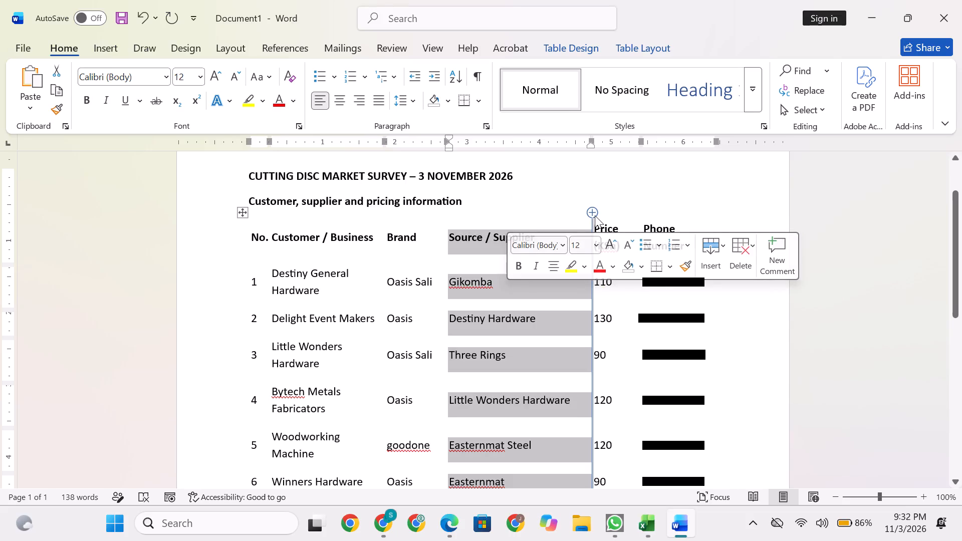
{"action": "left_click_drag", "start_coordinate": [590, 227], "coordinate": [566, 220]}
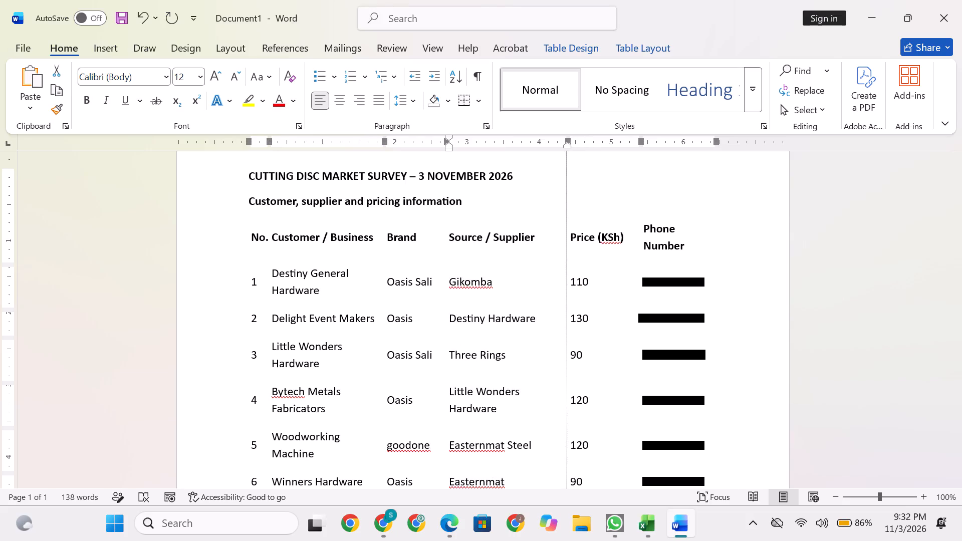
{"action": "left_click_drag", "start_coordinate": [566, 220], "coordinate": [567, 219]}
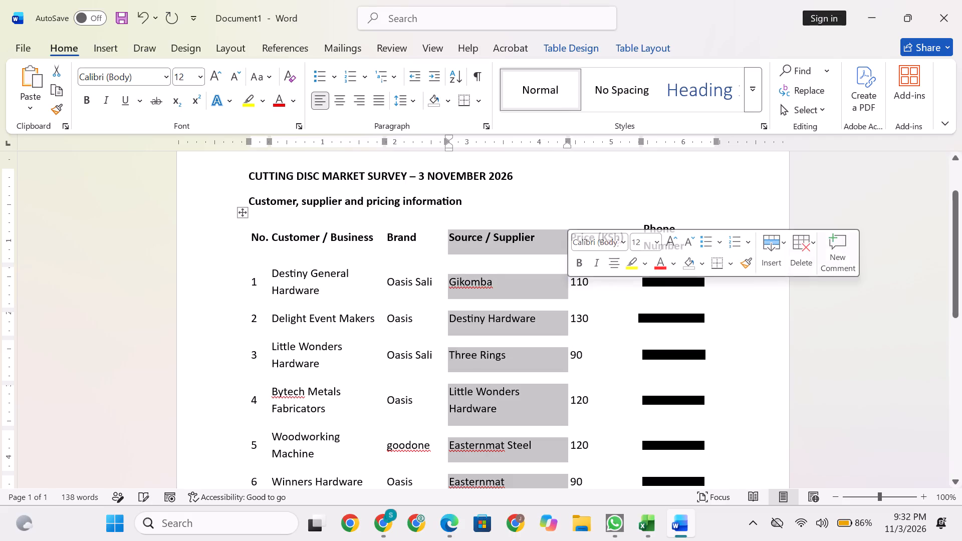
{"action": "left_click", "coordinate": [588, 202]}
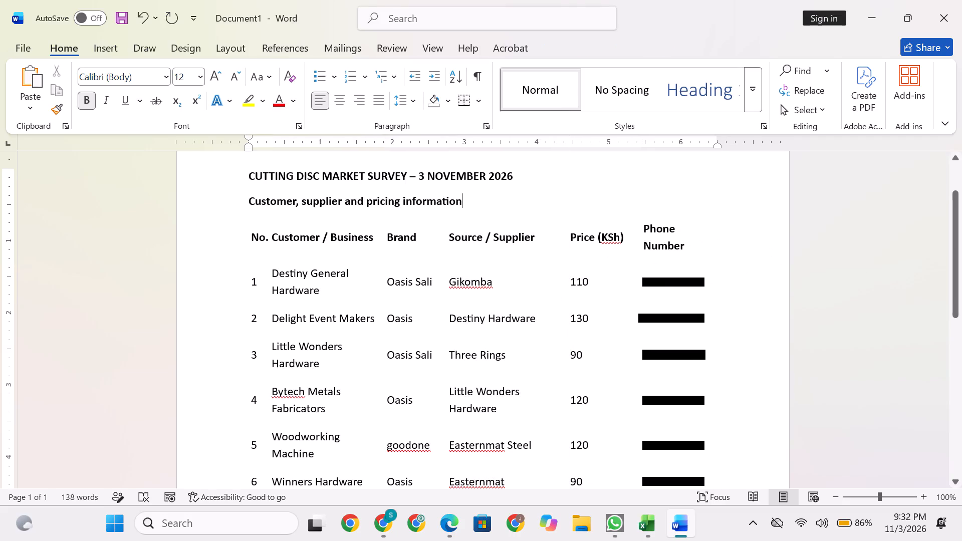
Narrow the Price (KSh) column of the customer table to about 0.5 inches so the Phone Number header fits on one line.
{"action": "left_click", "coordinate": [640, 216]}
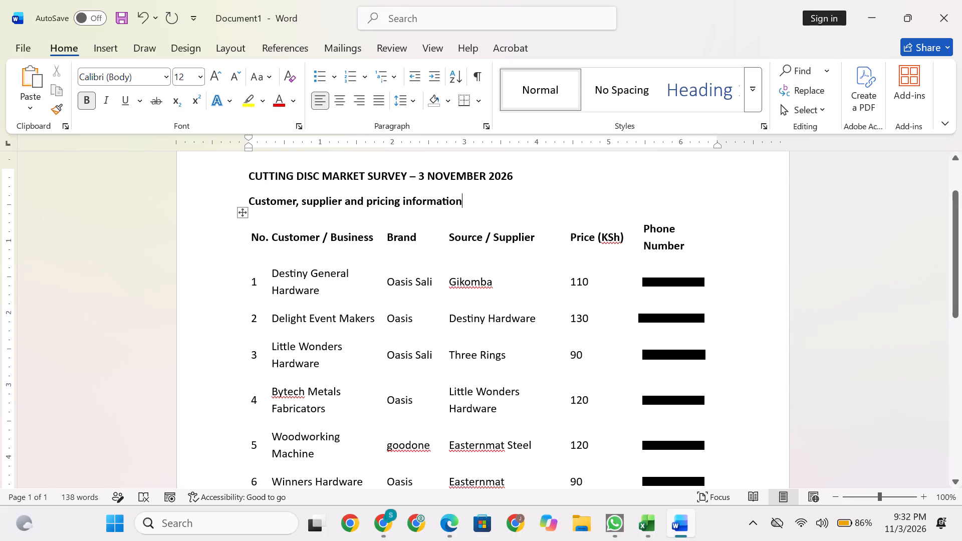
{"action": "left_click", "coordinate": [643, 239]}
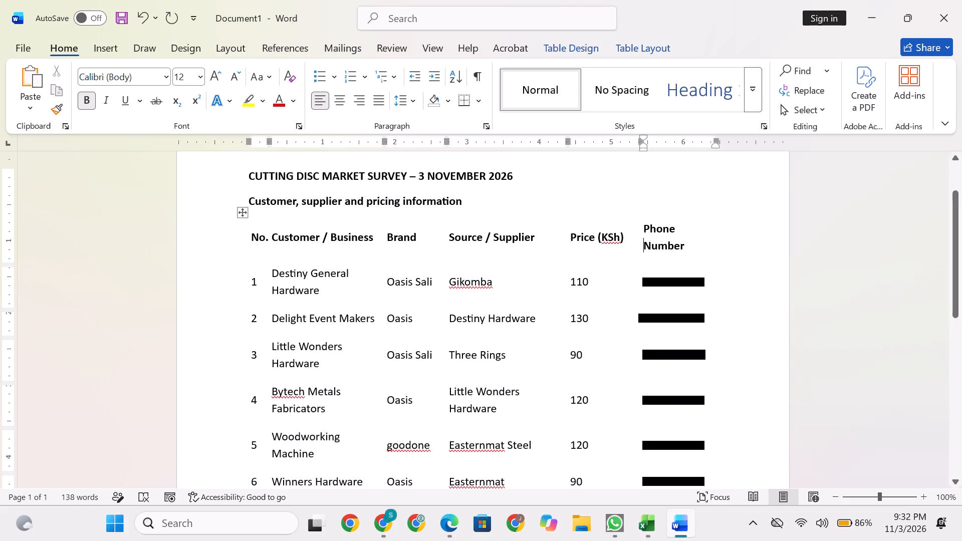
{"action": "left_click", "coordinate": [634, 239]}
{"action": "left_click_drag", "start_coordinate": [641, 236], "coordinate": [628, 236]}
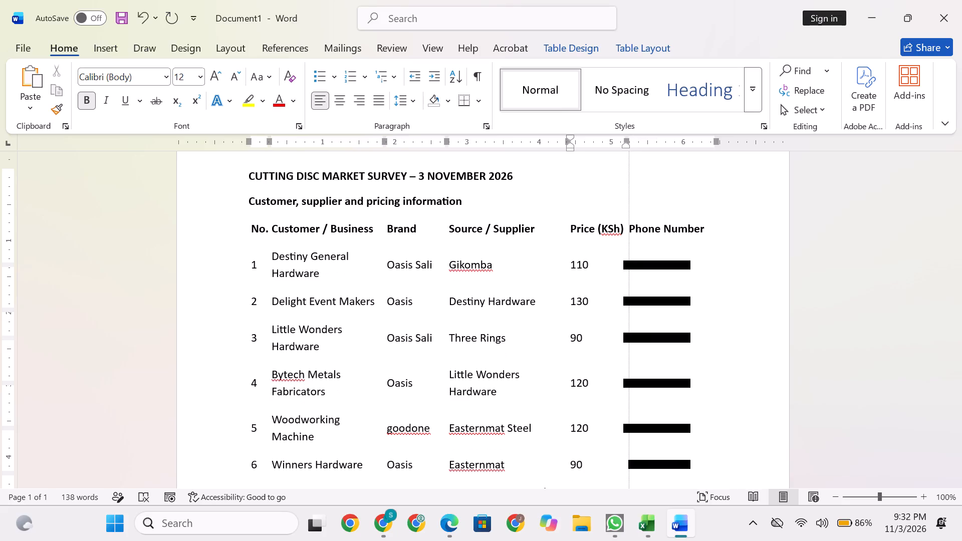
{"action": "left_click_drag", "start_coordinate": [628, 236], "coordinate": [611, 239]}
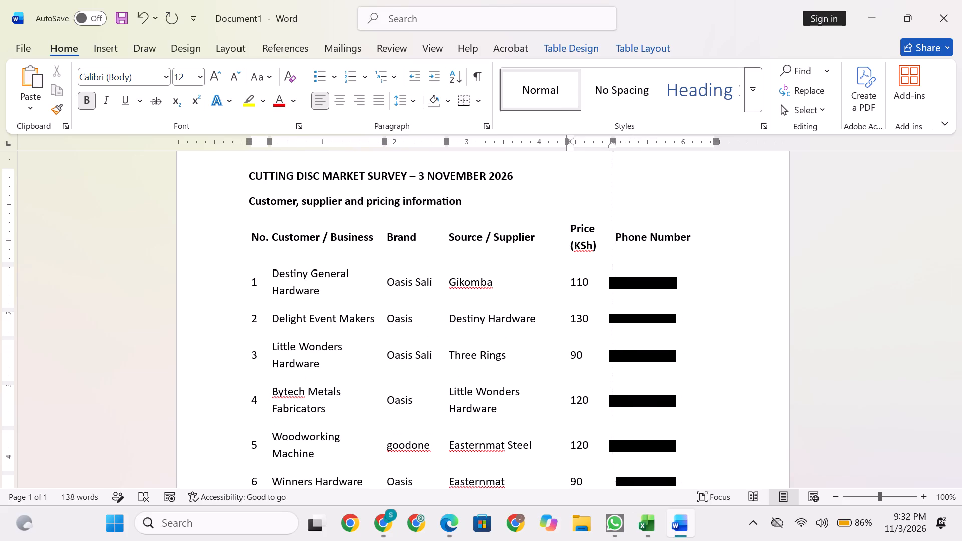
{"action": "left_click_drag", "start_coordinate": [611, 239], "coordinate": [606, 240]}
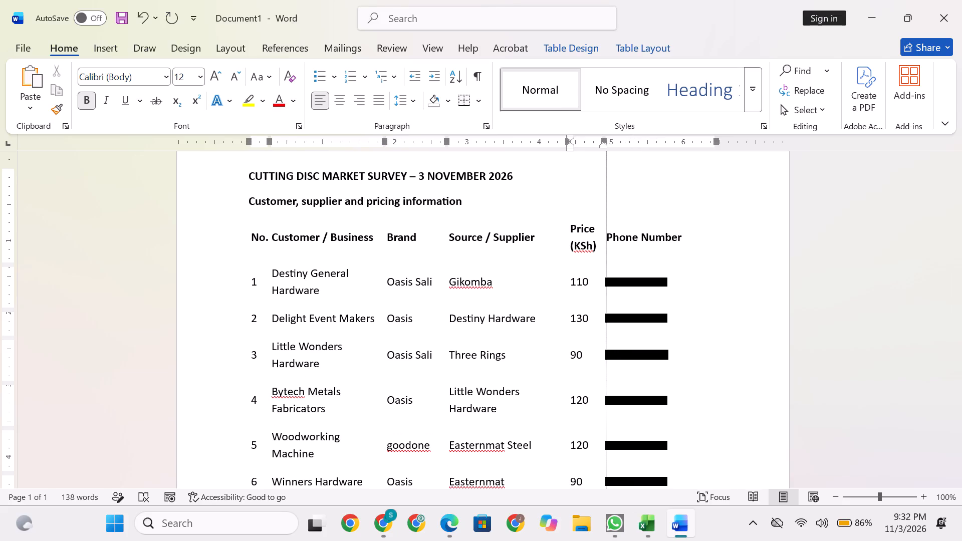
{"action": "left_click_drag", "start_coordinate": [606, 240], "coordinate": [606, 240]}
{"action": "left_click", "coordinate": [713, 261]}
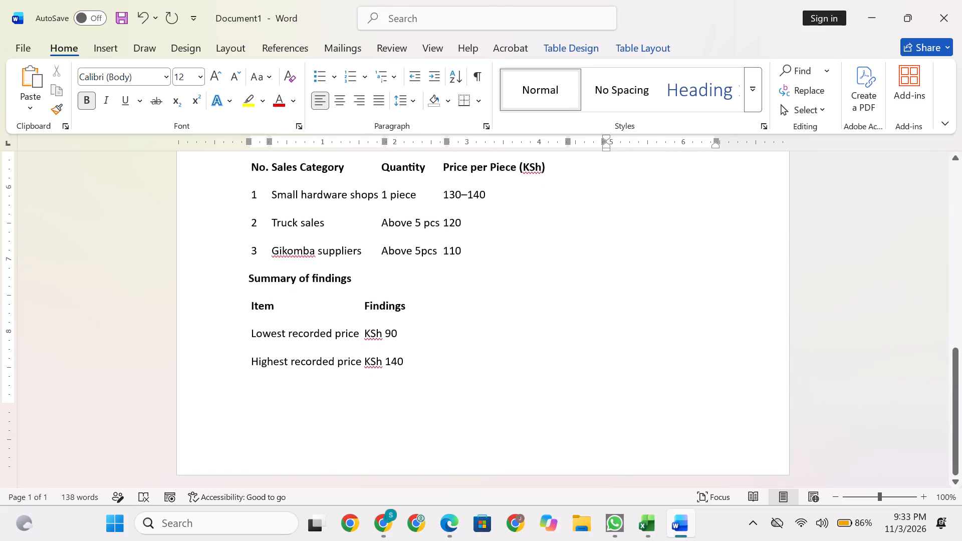
Delete the Summary of findings heading together with its table of lowest and highest recorded prices.
{"action": "left_click", "coordinate": [243, 296]}
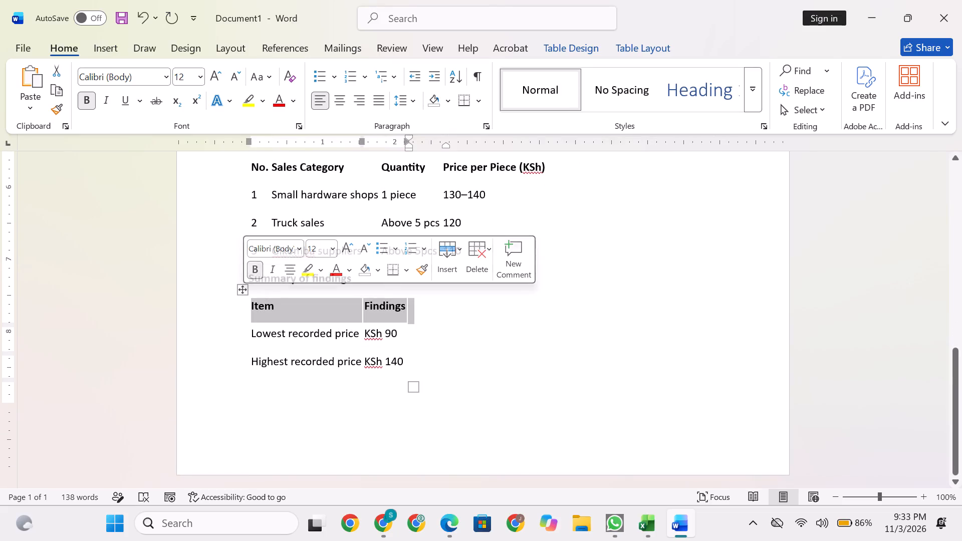
{"action": "left_click", "coordinate": [219, 277]}
{"action": "left_click_drag", "start_coordinate": [240, 277], "coordinate": [274, 305]}
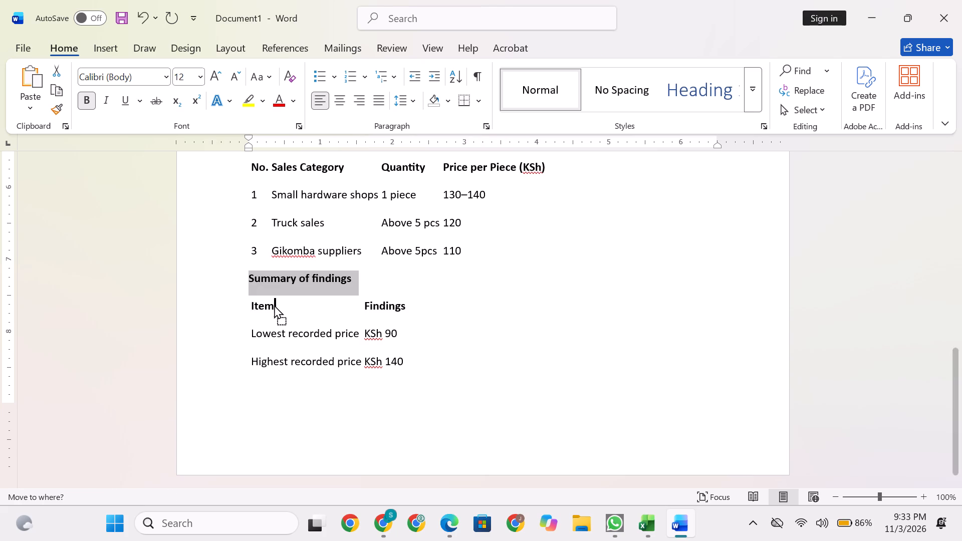
{"action": "left_click_drag", "start_coordinate": [274, 305], "coordinate": [369, 340]}
{"action": "key", "text": "BackSpace"}
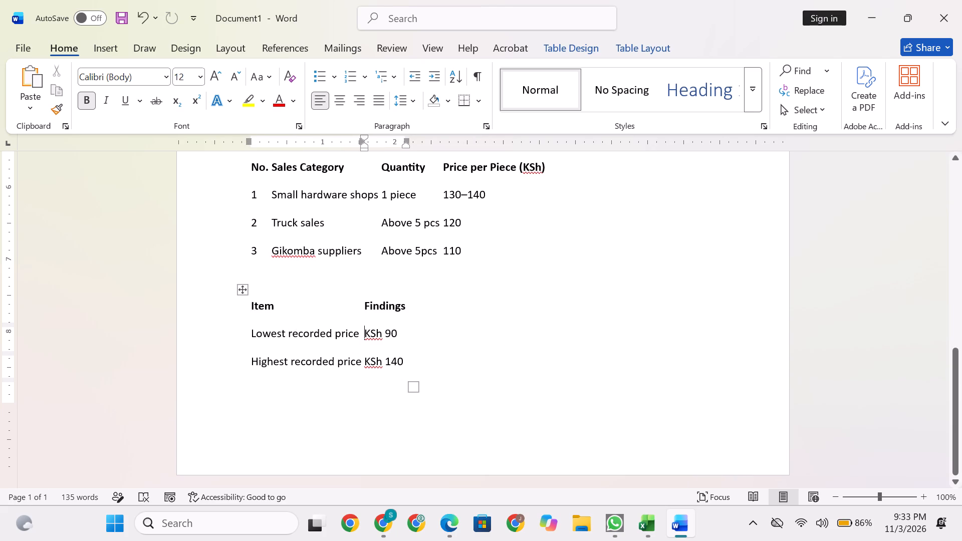
{"action": "left_click_drag", "start_coordinate": [252, 307], "coordinate": [397, 376]}
{"action": "key", "text": "BackSpace"}
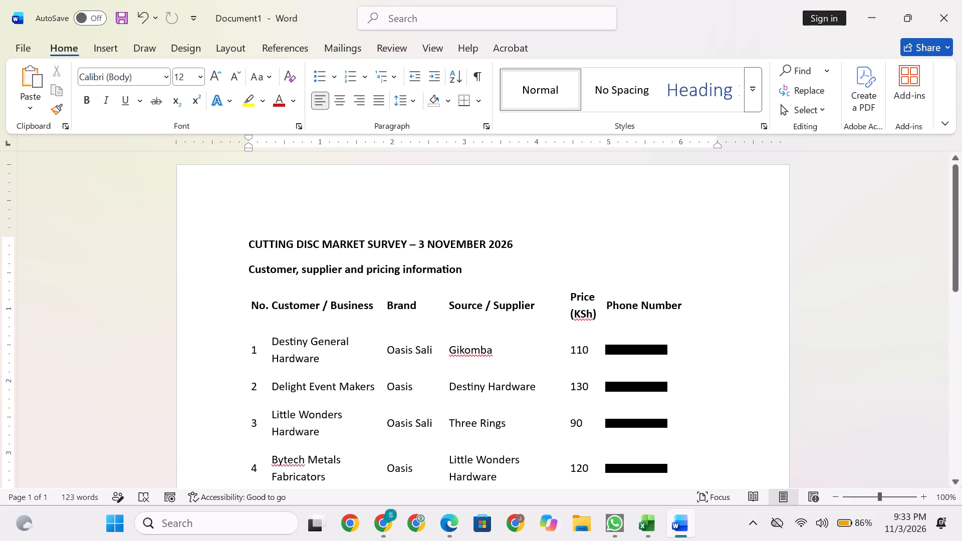
Extend the "Customer, supplier and pricing information" subheading with the word "along".
{"action": "left_click", "coordinate": [466, 269]}
{"action": "key", "text": "space"}
{"action": "type", "text": "alo"}
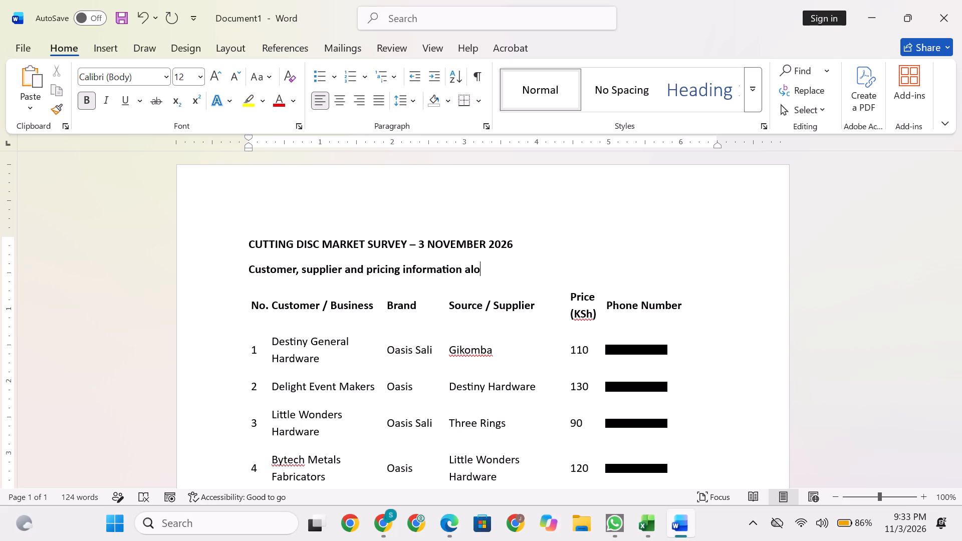
{"action": "type", "text": "ng"}
{"action": "key", "text": "space"}
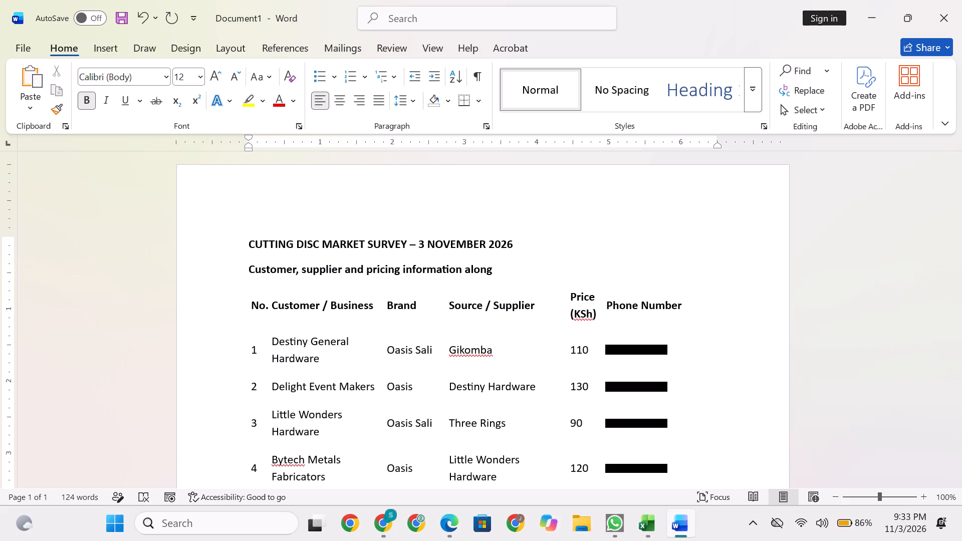
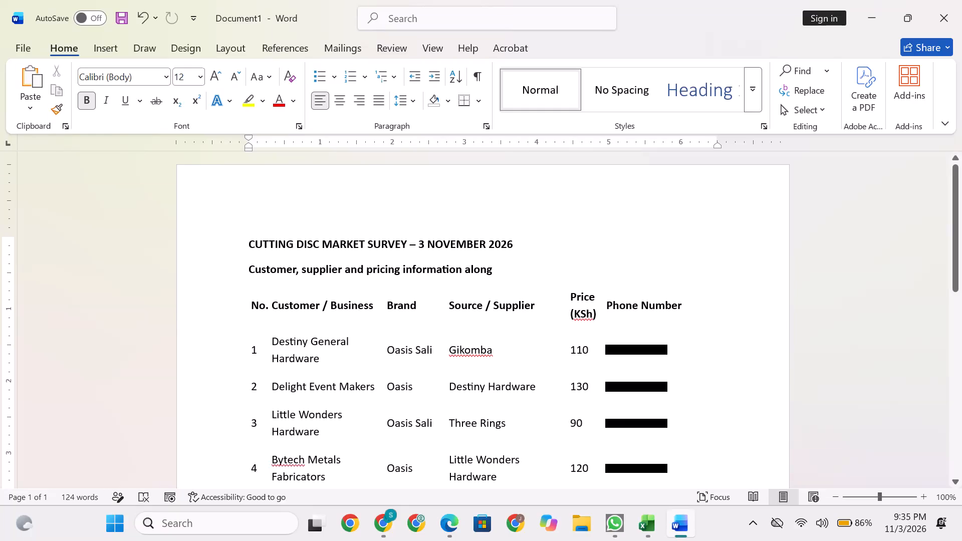
Remove the word "along" from the end of the "Customer, supplier and pricing information" subheading.
{"action": "key", "text": "BackSpace"}
{"action": "key", "text": "BackSpace"}
{"action": "key", "text": "BackSpace"}
{"action": "key", "text": "BackSpace"}
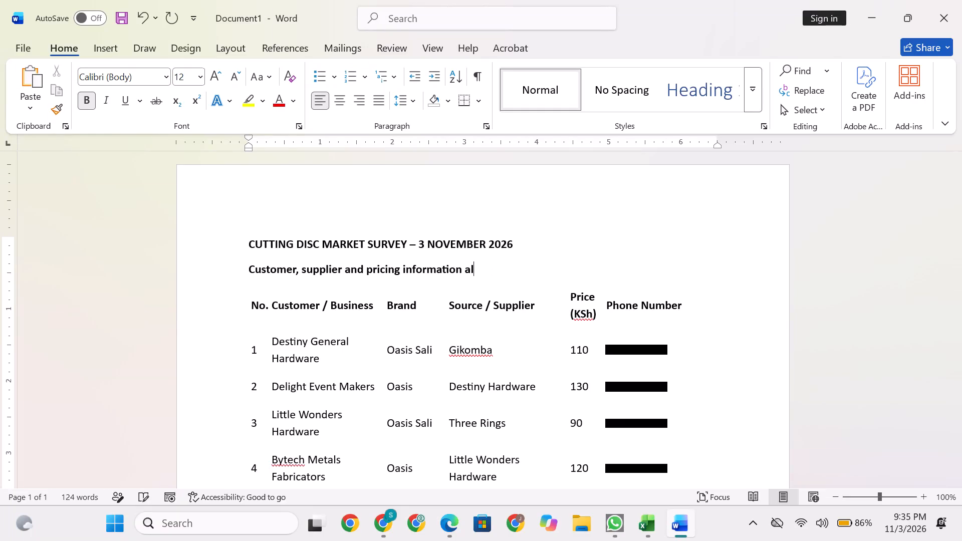
{"action": "key", "text": "BackSpace"}
{"action": "key", "text": "BackSpace"}
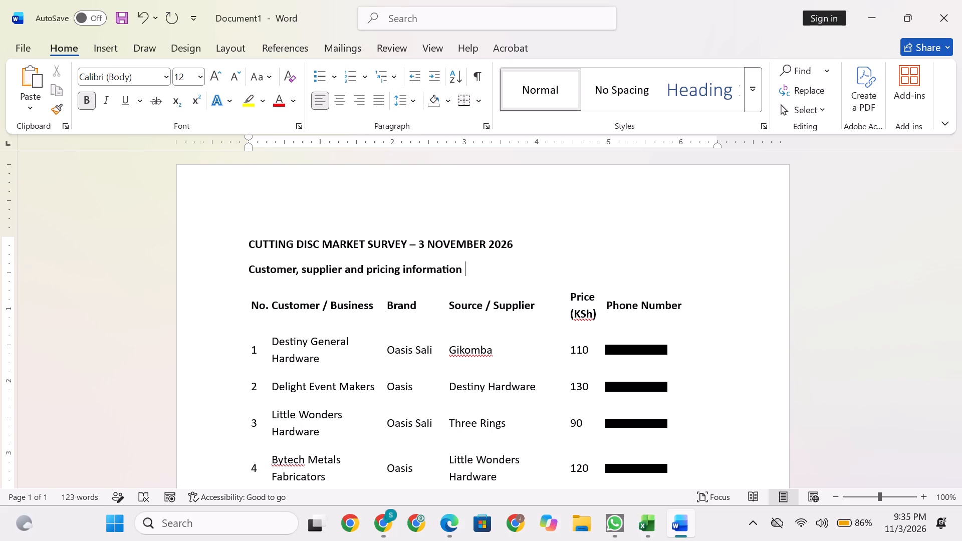
Add a line below the customer information subheading reading "Research was done along eastern bypass ruiru".
{"action": "key", "text": "Return"}
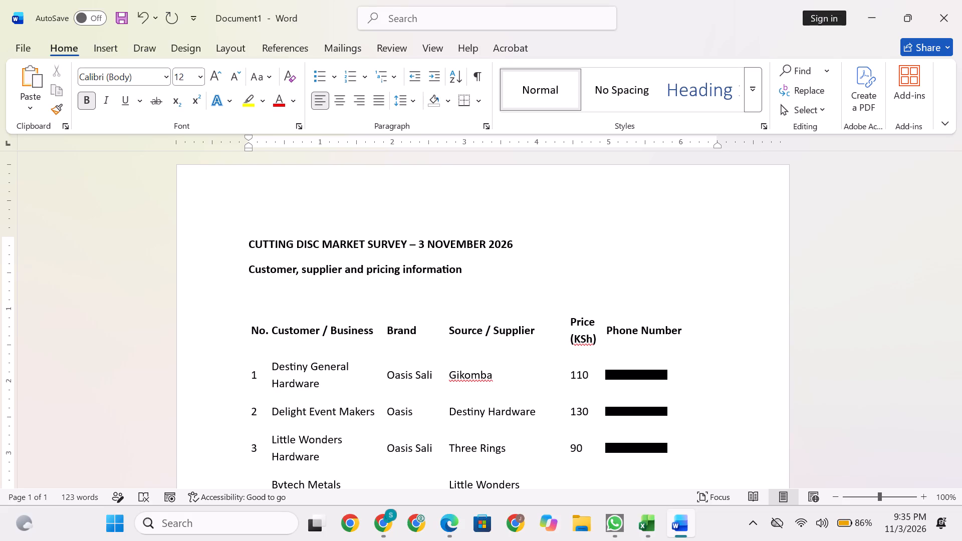
{"action": "type", "text": "re"}
{"action": "type", "text": "seach"}
{"action": "key", "text": "BackSpace"}
{"action": "key", "text": "BackSpace"}
{"action": "key", "text": "BackSpace"}
{"action": "key", "text": "BackSpace"}
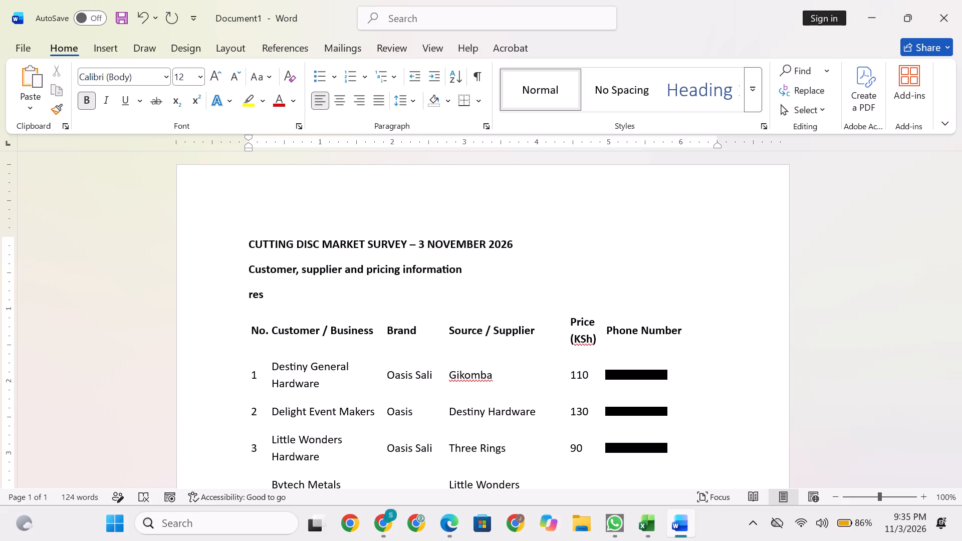
{"action": "type", "text": "earc"}
{"action": "type", "text": "h"}
{"action": "key", "text": "space"}
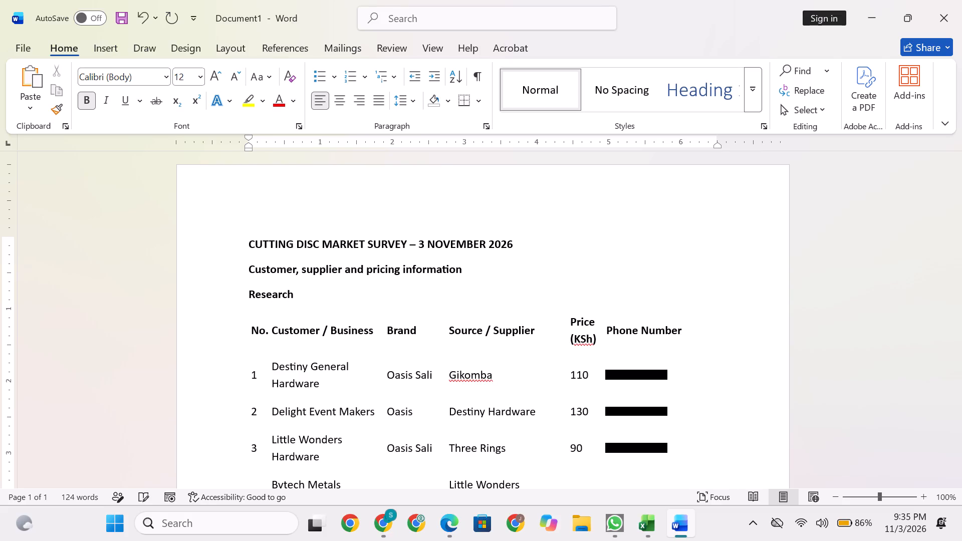
{"action": "type", "text": "was"}
{"action": "key", "text": "space"}
{"action": "type", "text": "done"}
{"action": "key", "text": "space"}
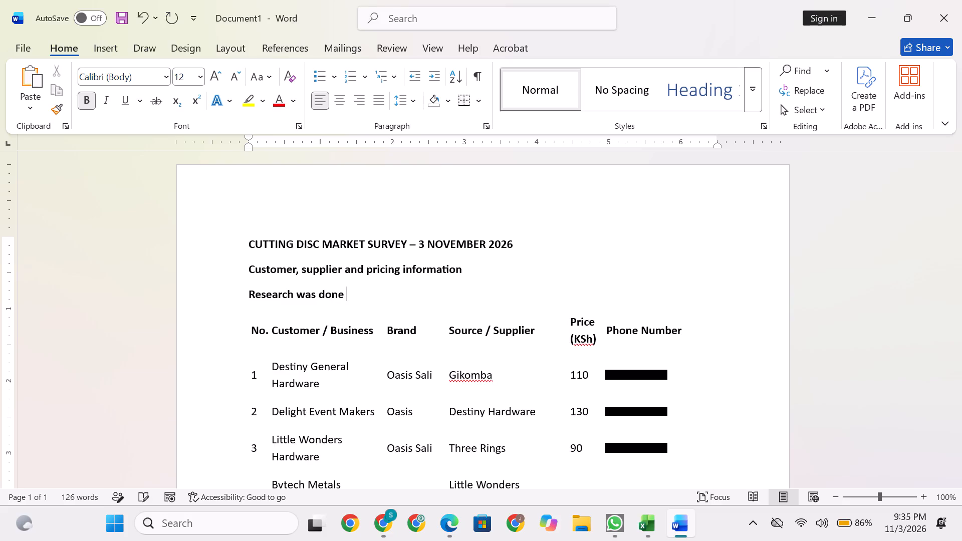
{"action": "type", "text": "along"}
{"action": "key", "text": "space"}
{"action": "type", "text": "eas"}
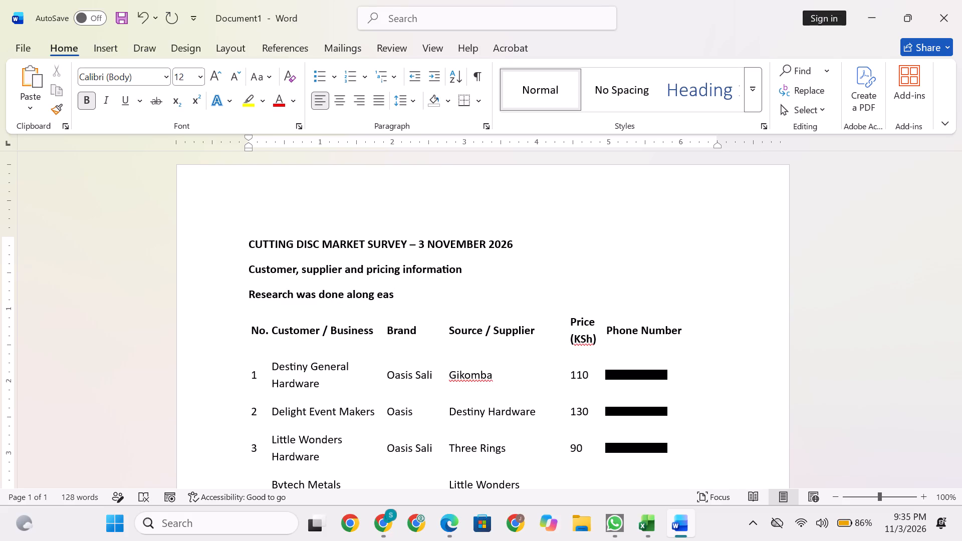
{"action": "key", "text": "BackSpace"}
{"action": "type", "text": "stern"}
{"action": "key", "text": "space"}
{"action": "type", "text": "b"}
{"action": "key", "text": "y"}
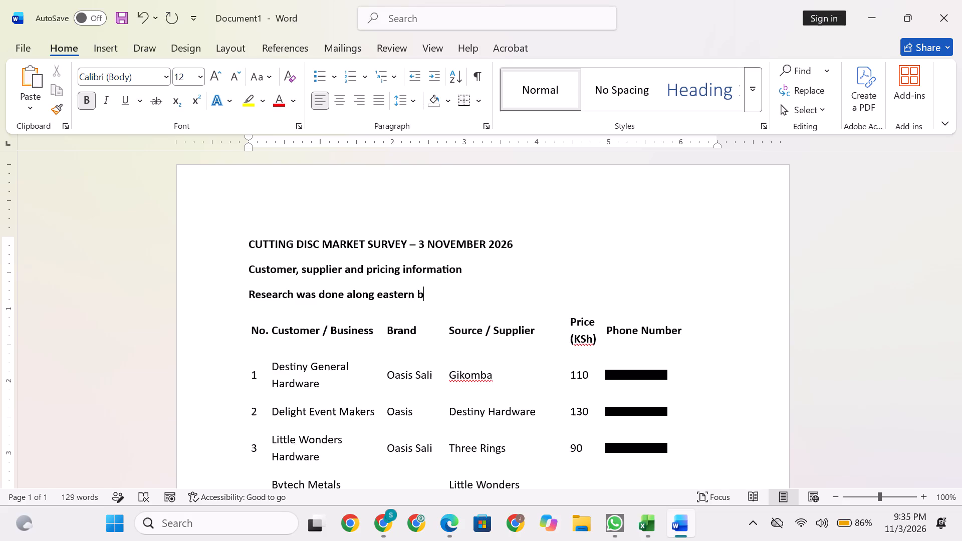
{"action": "key", "text": "o"}
{"action": "key", "text": "BackSpace"}
{"action": "type", "text": "pass"}
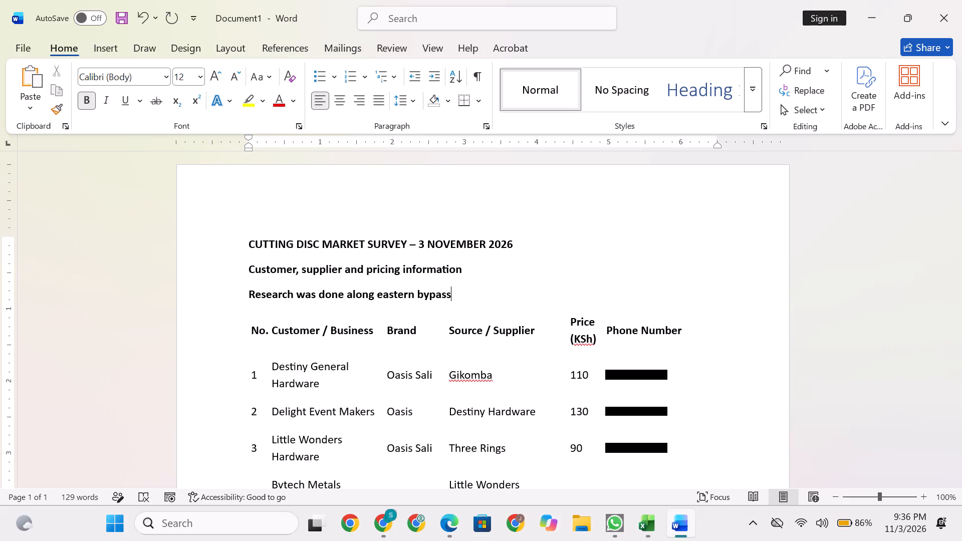
{"action": "key", "text": "space"}
{"action": "type", "text": "t"}
{"action": "key", "text": "BackSpace"}
{"action": "key", "text": "r"}
{"action": "type", "text": "uir"}
{"action": "key", "text": "u"}
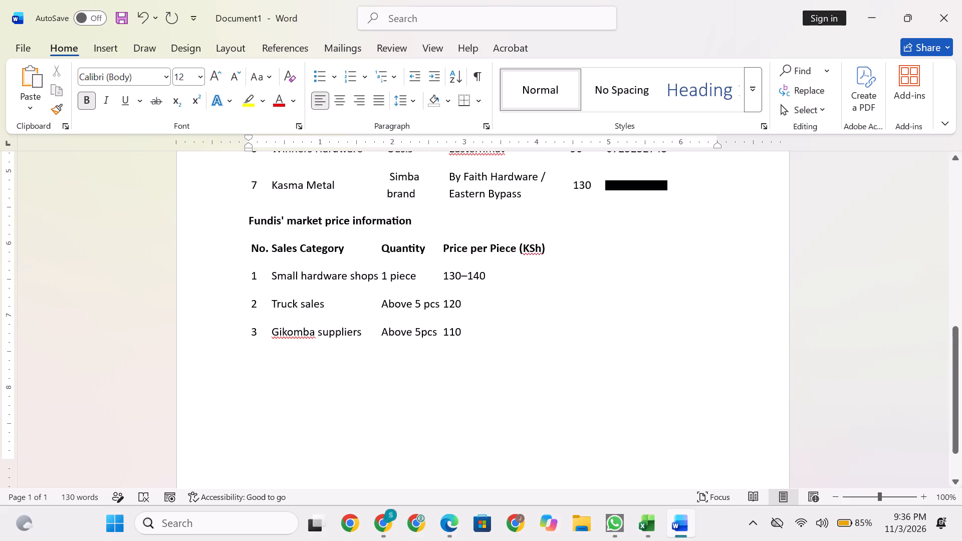
Append "own collection" after the price 110 in the Gikomba suppliers row of the Fundis' market price table.
{"action": "left_click", "coordinate": [478, 334]}
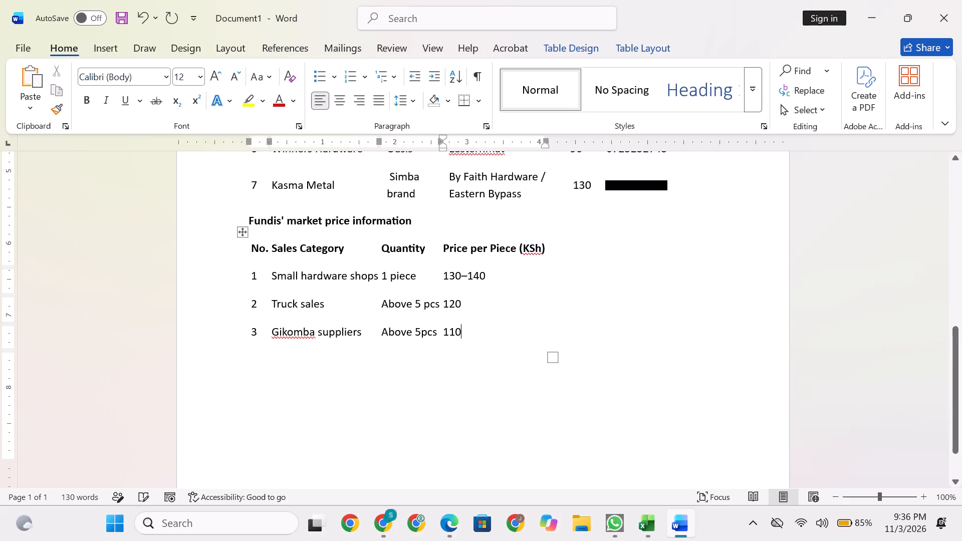
{"action": "key", "text": "space"}
{"action": "type", "text": "o"}
{"action": "type", "text": "wn"}
{"action": "key", "text": "space"}
{"action": "type", "text": "co"}
{"action": "type", "text": "llection"}
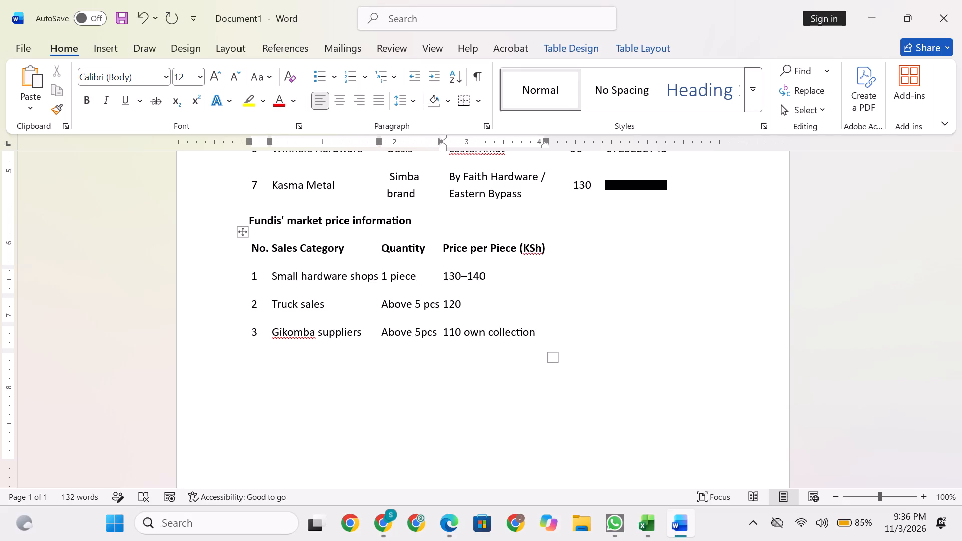
{"action": "left_click", "coordinate": [478, 334]}
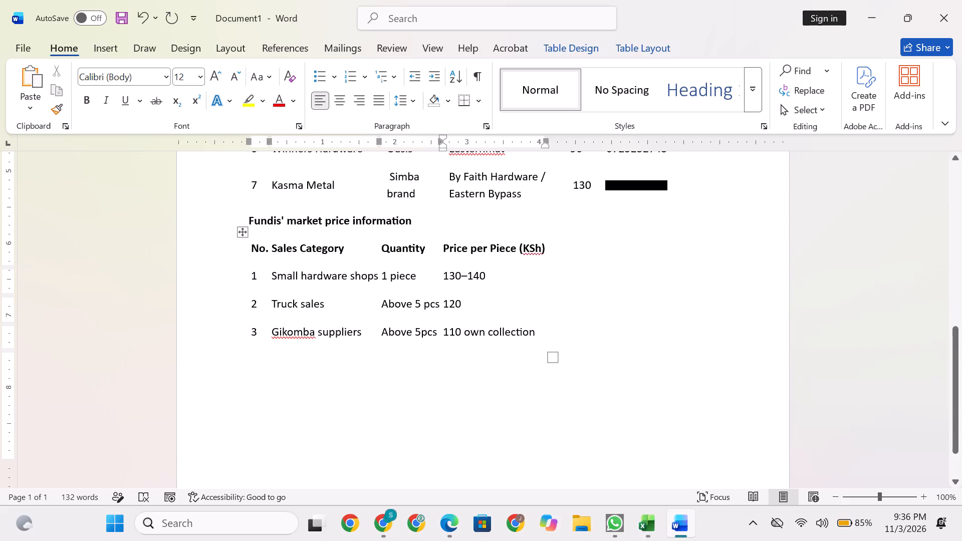
Start saving a copy of the document to the Desktop folder, extending the suggested file name CUTTING DISC MARKET SURVEY.
{"action": "left_click", "coordinate": [21, 45]}
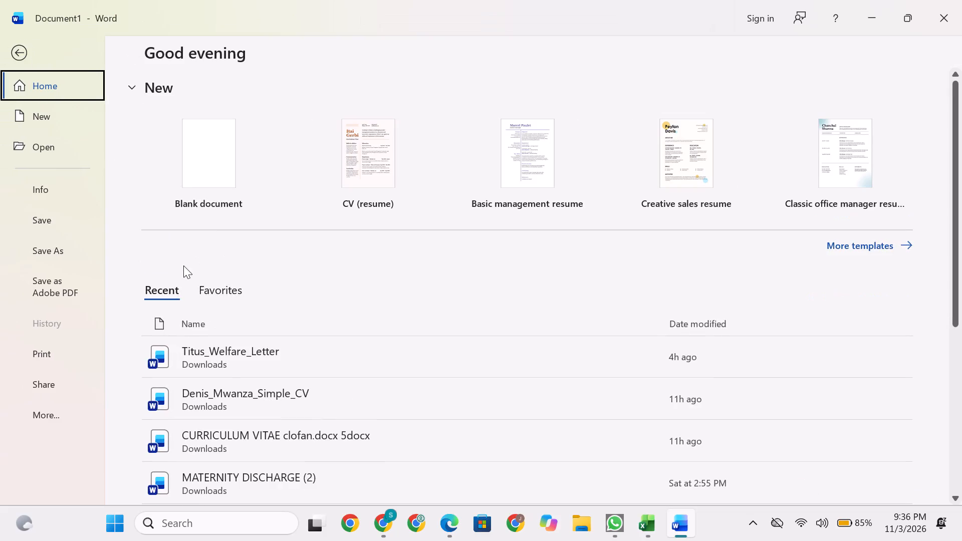
{"action": "left_click", "coordinate": [54, 250]}
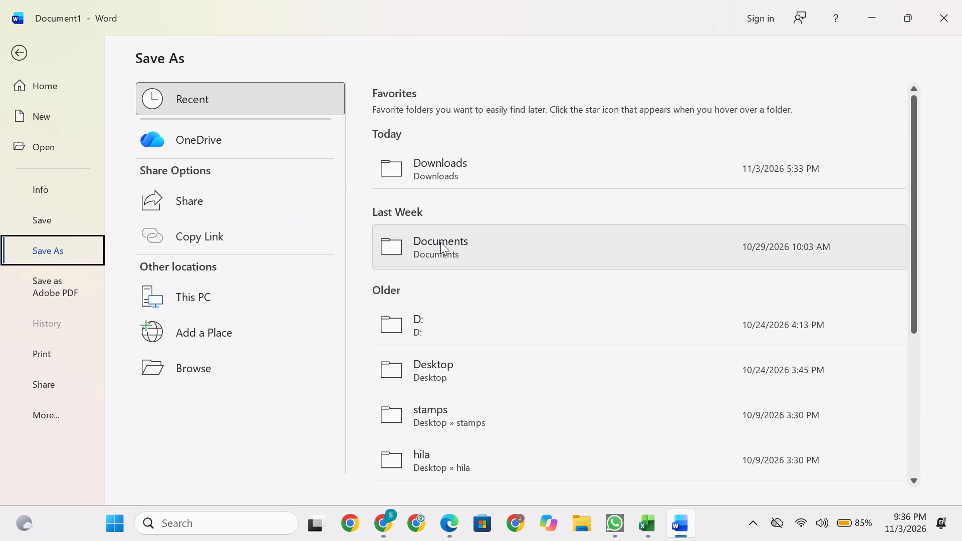
{"action": "left_click", "coordinate": [442, 373]}
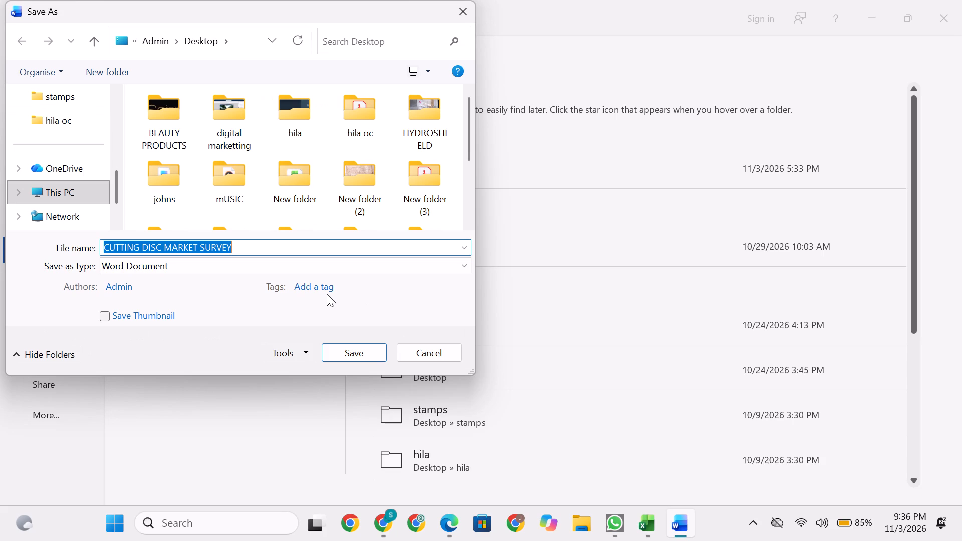
{"action": "left_click", "coordinate": [249, 240]}
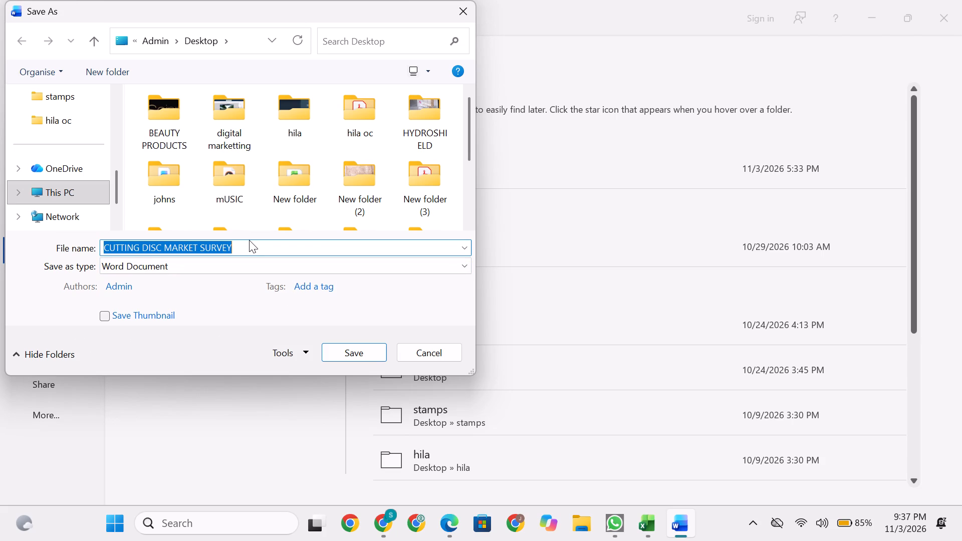
{"action": "left_click", "coordinate": [244, 244]}
{"action": "key", "text": "space"}
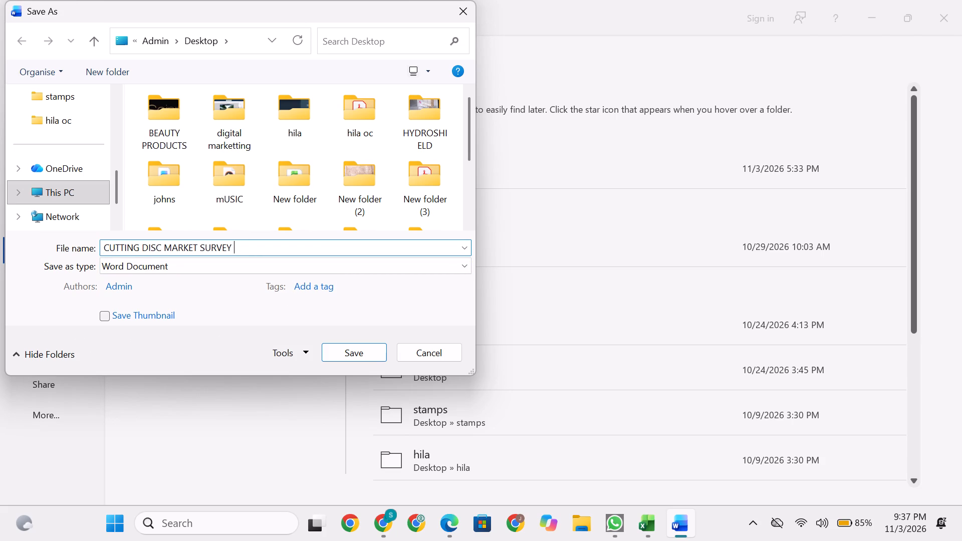
Name the Desktop copy of the document "CUTTING DISC MARKET SURVEY ruiru eastern bypass", keeping the Word Document format.
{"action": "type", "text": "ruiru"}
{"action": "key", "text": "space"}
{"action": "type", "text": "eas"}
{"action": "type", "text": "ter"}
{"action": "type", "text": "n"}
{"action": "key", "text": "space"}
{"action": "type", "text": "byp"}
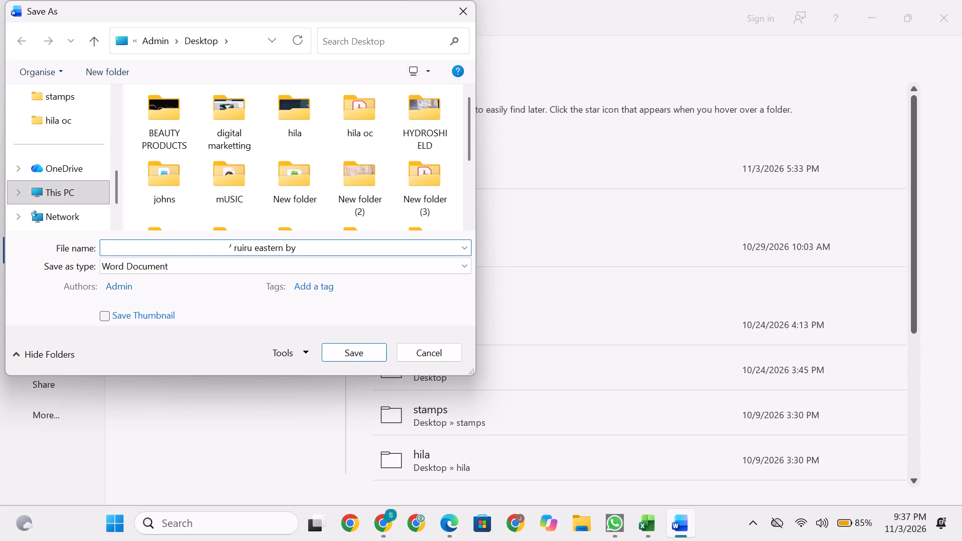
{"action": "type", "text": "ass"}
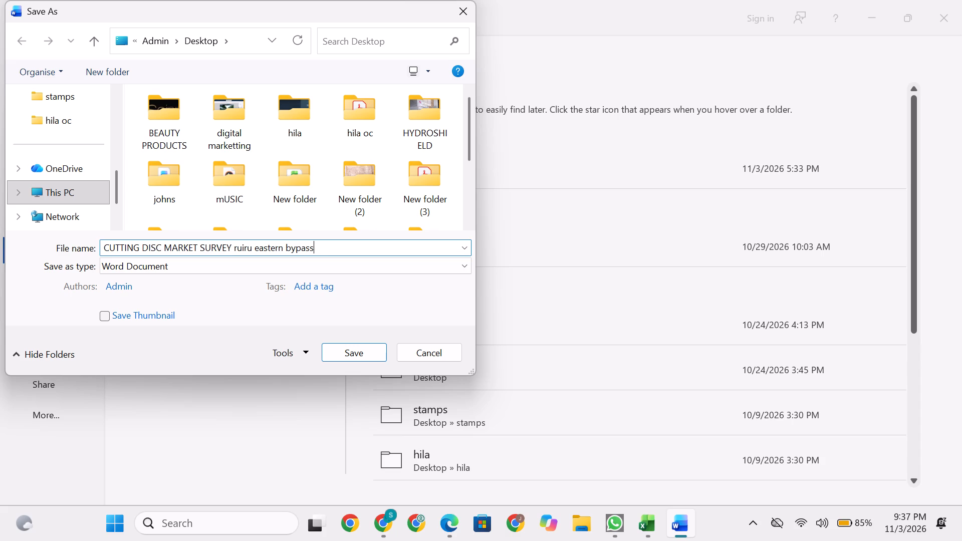
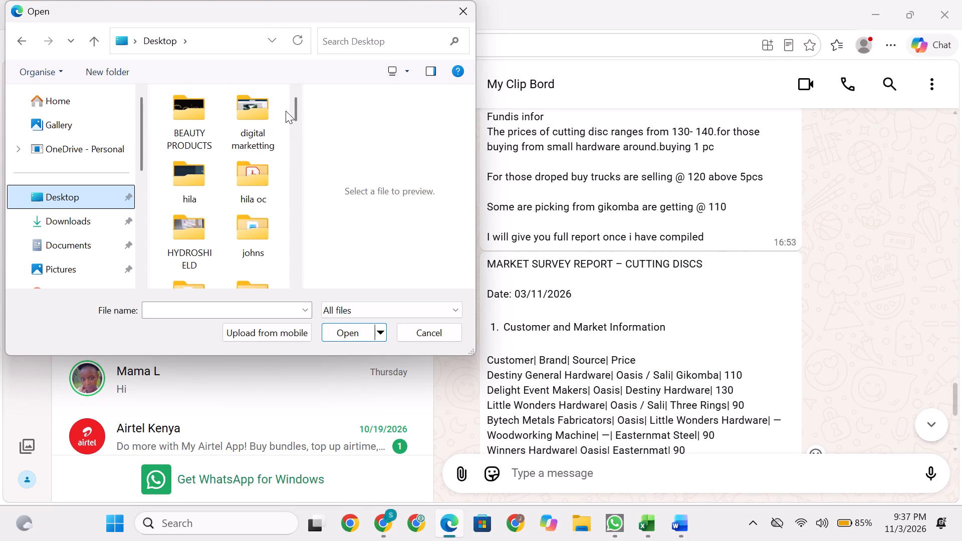
Locate the cutting disc market survey document in the Desktop folder for attaching to the My Clip Bord chat.
{"action": "left_click_drag", "start_coordinate": [299, 109], "coordinate": [308, 160]}
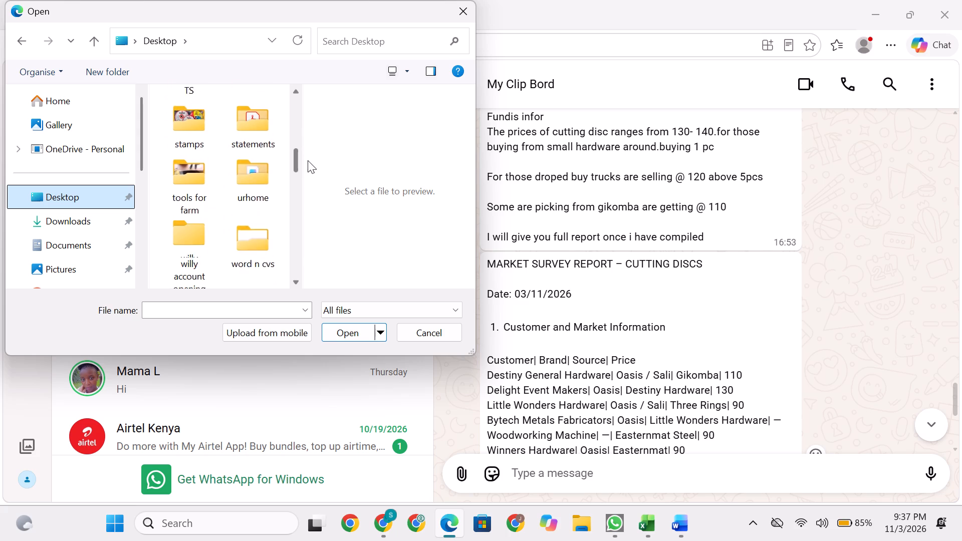
Look through the Desktop folder's files for the saved cutting disc market survey document to attach to the My Clip Bord chat.
{"action": "left_click_drag", "start_coordinate": [308, 160], "coordinate": [318, 207]}
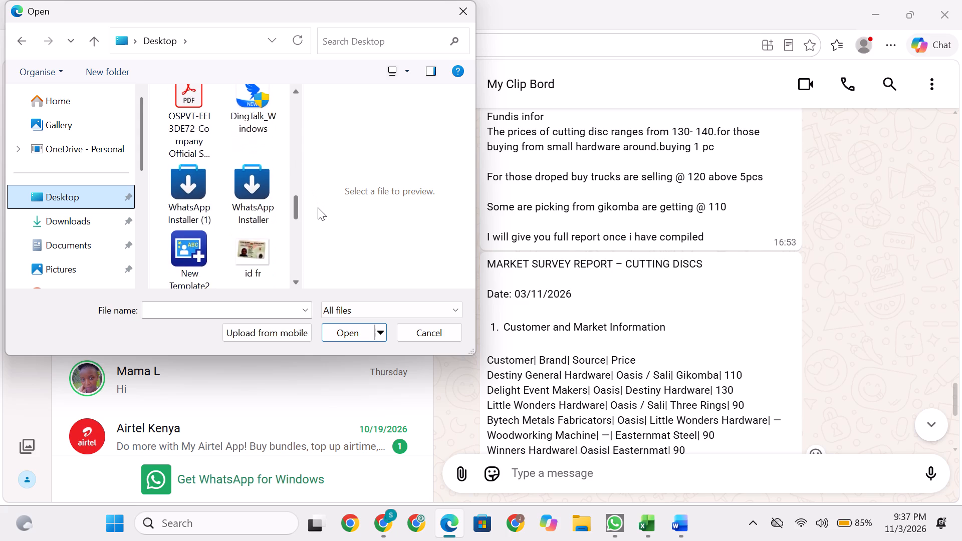
{"action": "left_click_drag", "start_coordinate": [318, 207], "coordinate": [324, 240]}
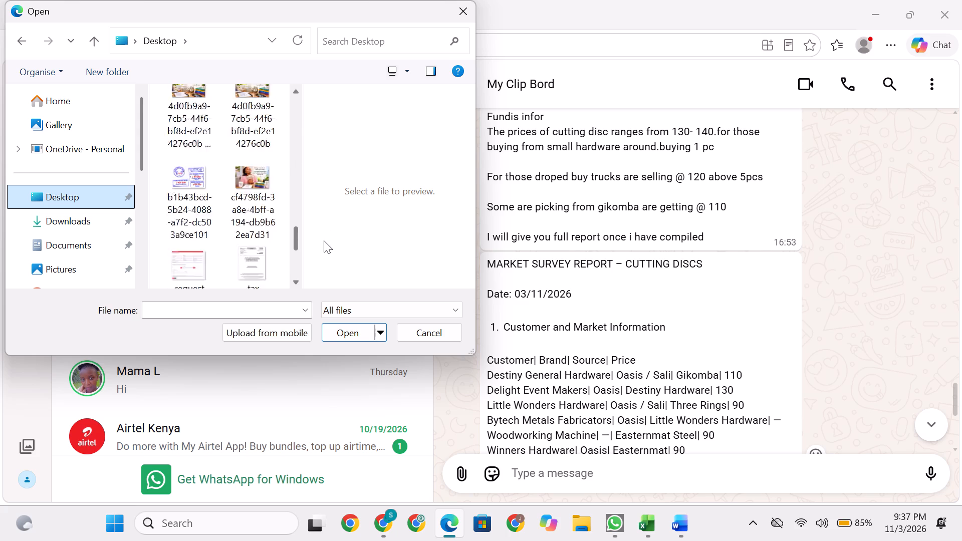
{"action": "left_click_drag", "start_coordinate": [324, 240], "coordinate": [334, 284]}
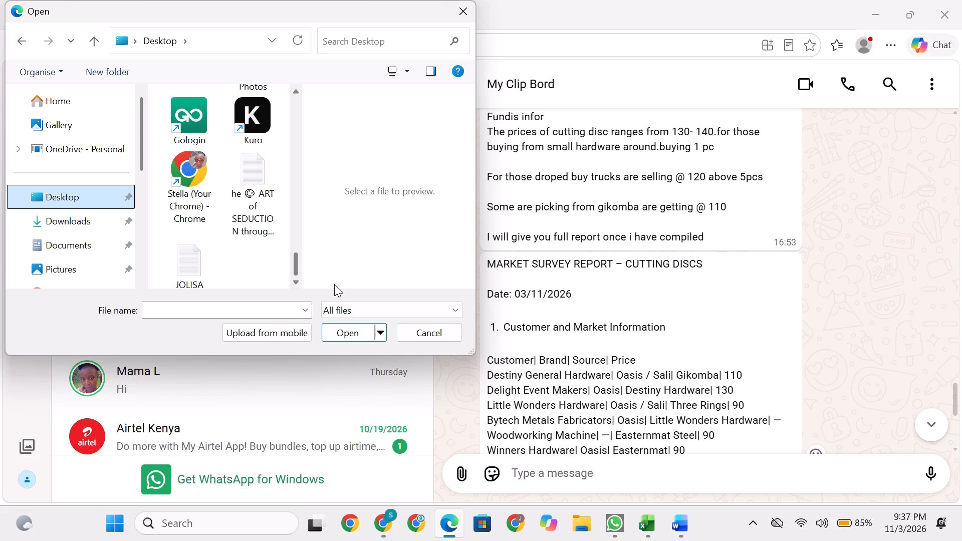
{"action": "left_click_drag", "start_coordinate": [334, 284], "coordinate": [327, 226]}
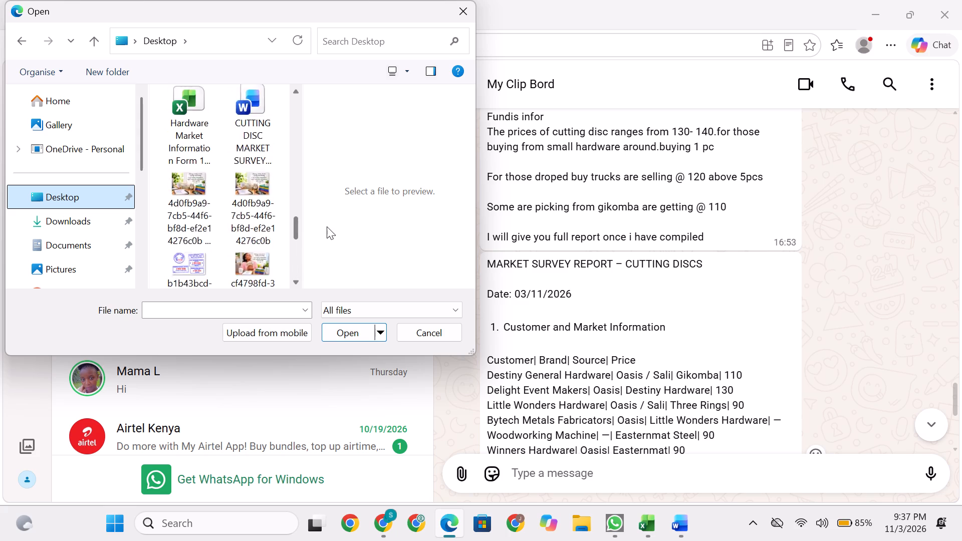
{"action": "left_click_drag", "start_coordinate": [327, 226], "coordinate": [325, 218]}
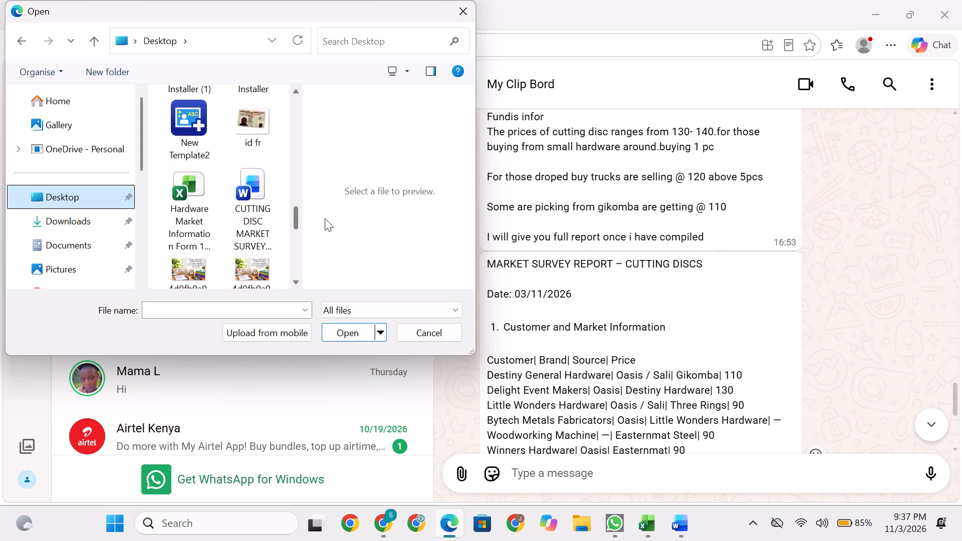
{"action": "left_click_drag", "start_coordinate": [325, 218], "coordinate": [324, 210]}
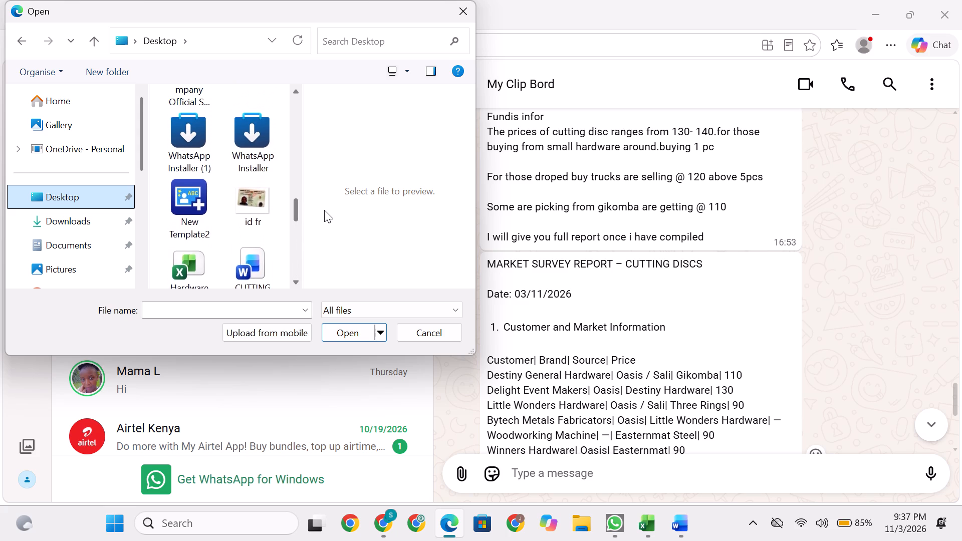
{"action": "left_click_drag", "start_coordinate": [324, 210], "coordinate": [320, 197]}
{"action": "left_click_drag", "start_coordinate": [312, 170], "coordinate": [287, 191]}
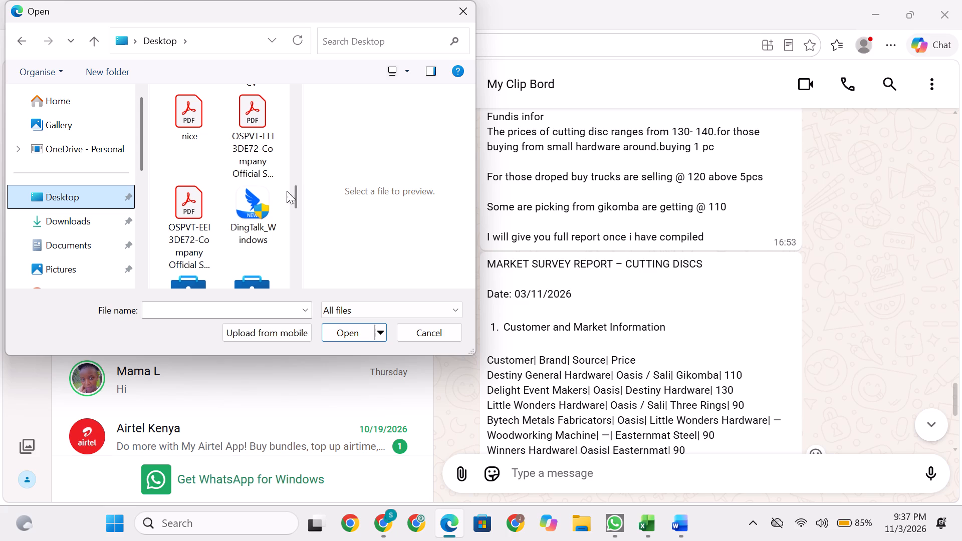
{"action": "left_click_drag", "start_coordinate": [287, 191], "coordinate": [298, 181]}
{"action": "left_click_drag", "start_coordinate": [294, 198], "coordinate": [297, 181]}
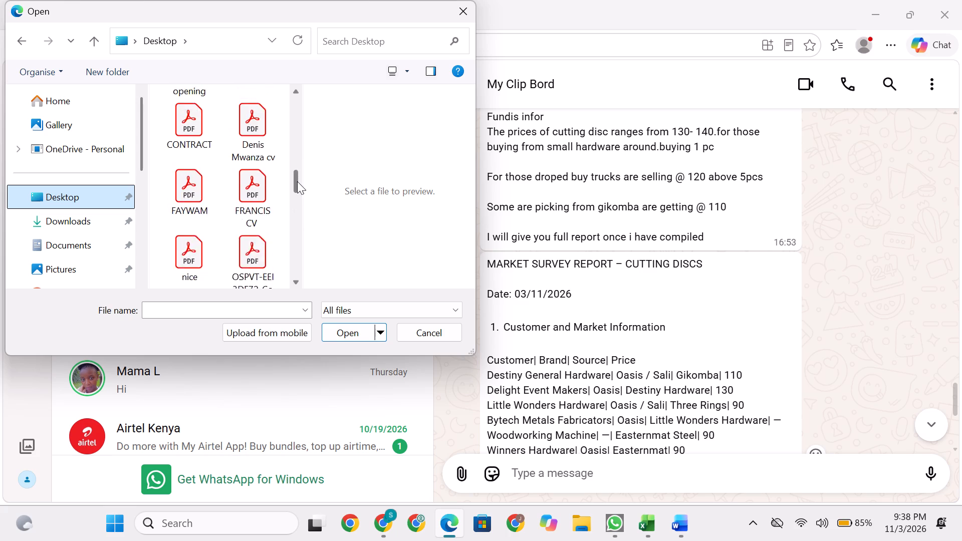
{"action": "left_click_drag", "start_coordinate": [297, 181], "coordinate": [287, 116]}
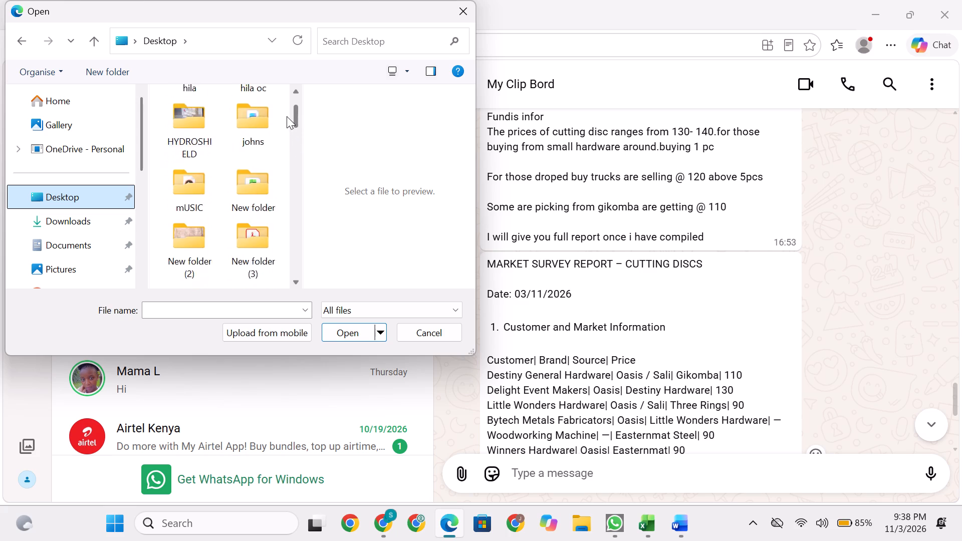
{"action": "left_click_drag", "start_coordinate": [287, 116], "coordinate": [322, 223]}
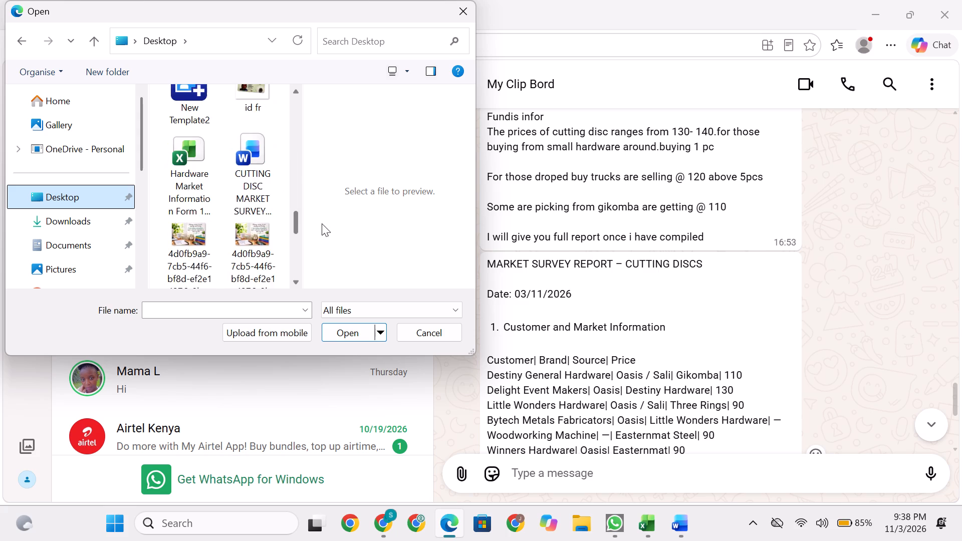
{"action": "left_click_drag", "start_coordinate": [322, 223], "coordinate": [326, 262]}
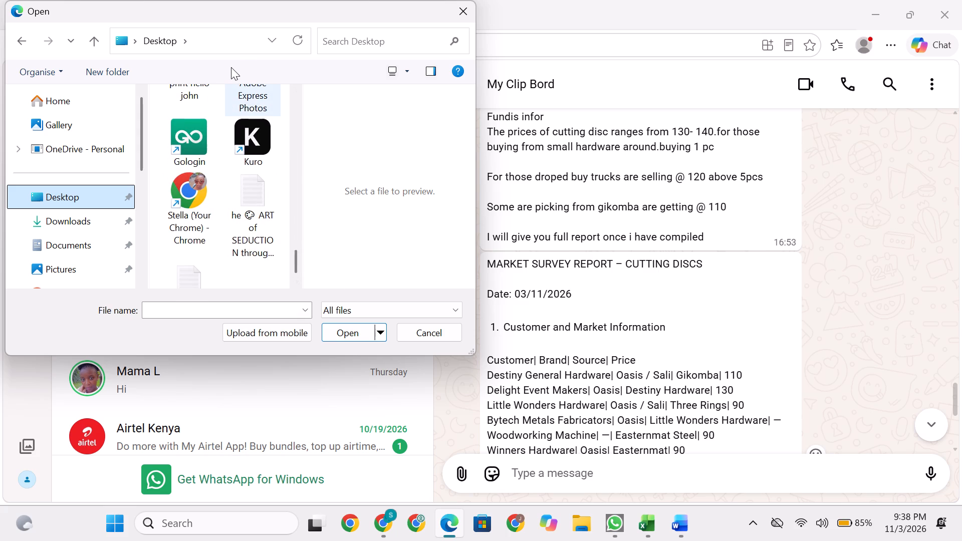
Search the Desktop folder for "bypas" to locate the cutting disc market survey document.
{"action": "left_click", "coordinate": [236, 37]}
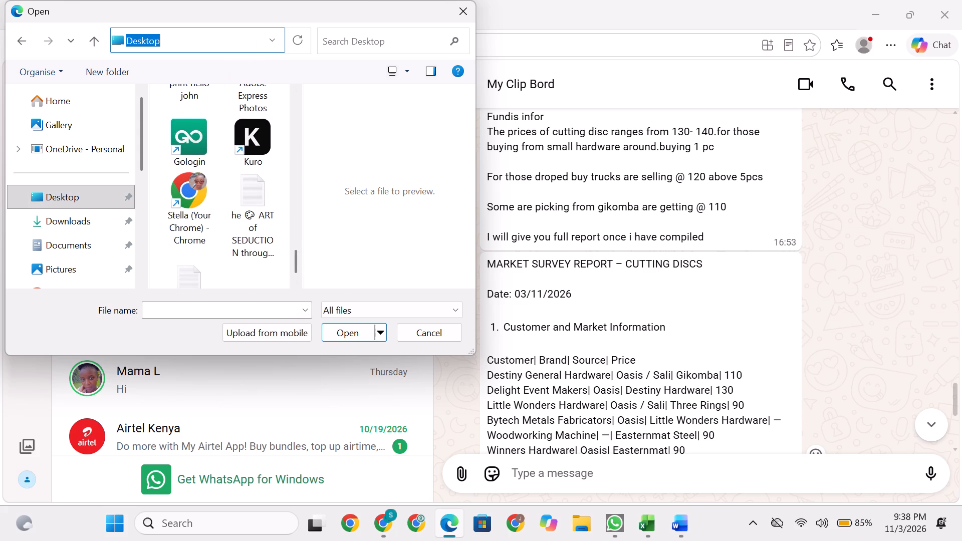
{"action": "left_click", "coordinate": [361, 39]}
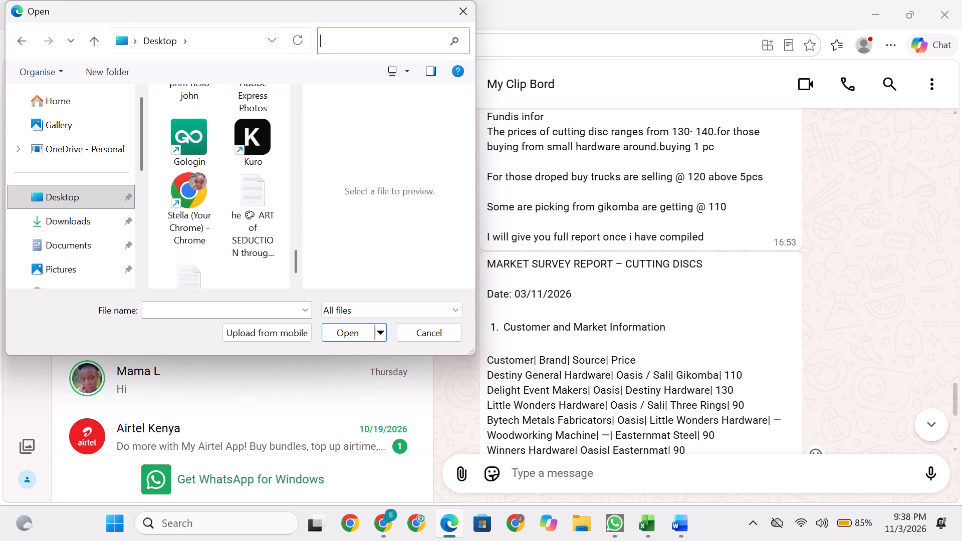
{"action": "type", "text": "eas"}
{"action": "key", "text": "BackSpace"}
{"action": "key", "text": "BackSpace"}
{"action": "key", "text": "BackSpace"}
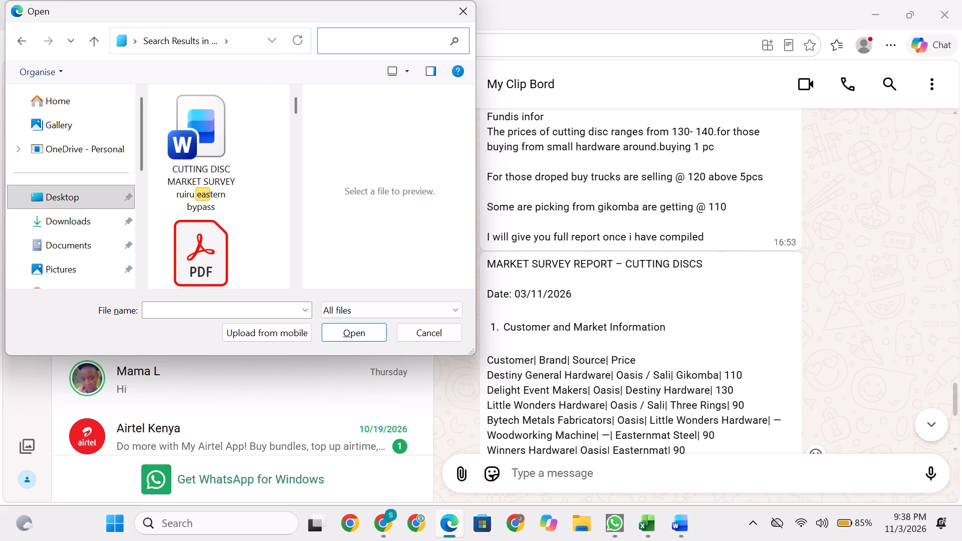
{"action": "type", "text": "by"}
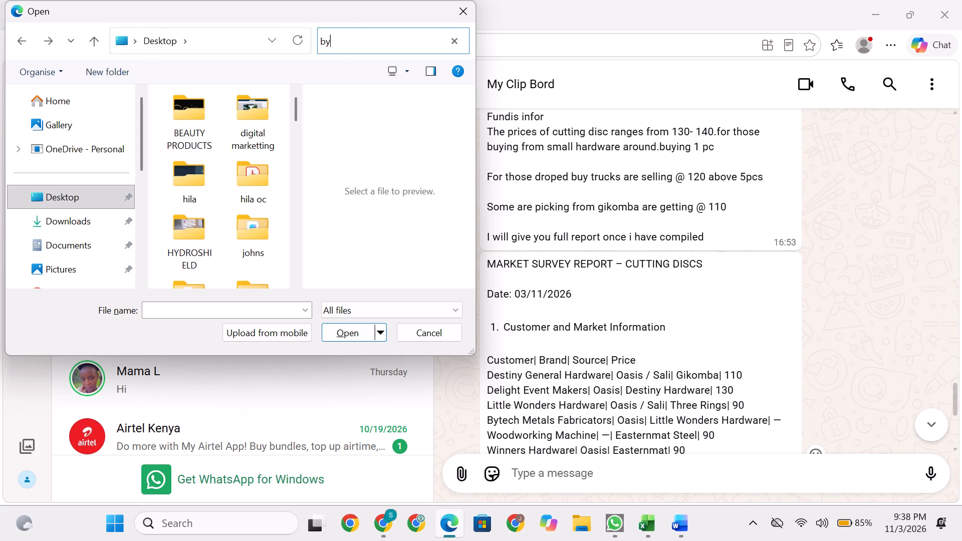
{"action": "type", "text": "pas"}
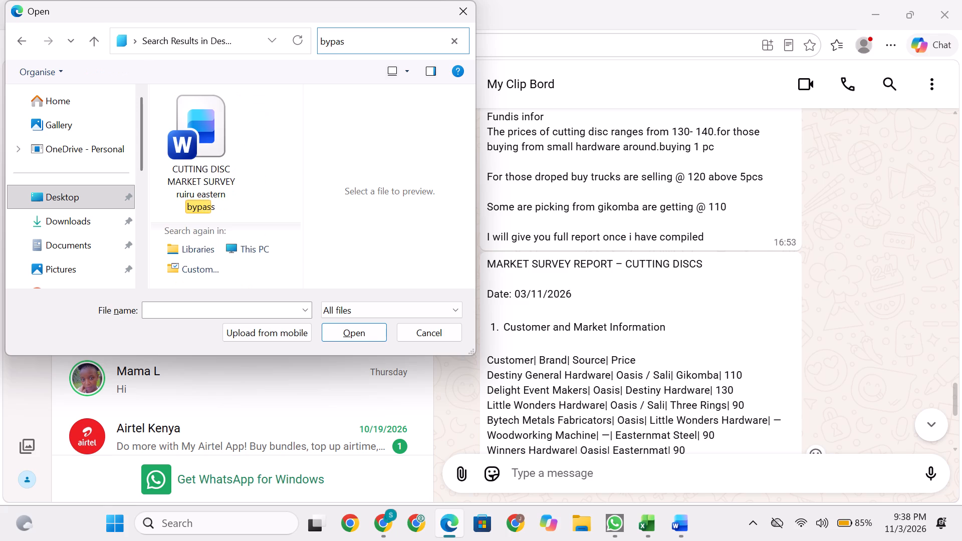
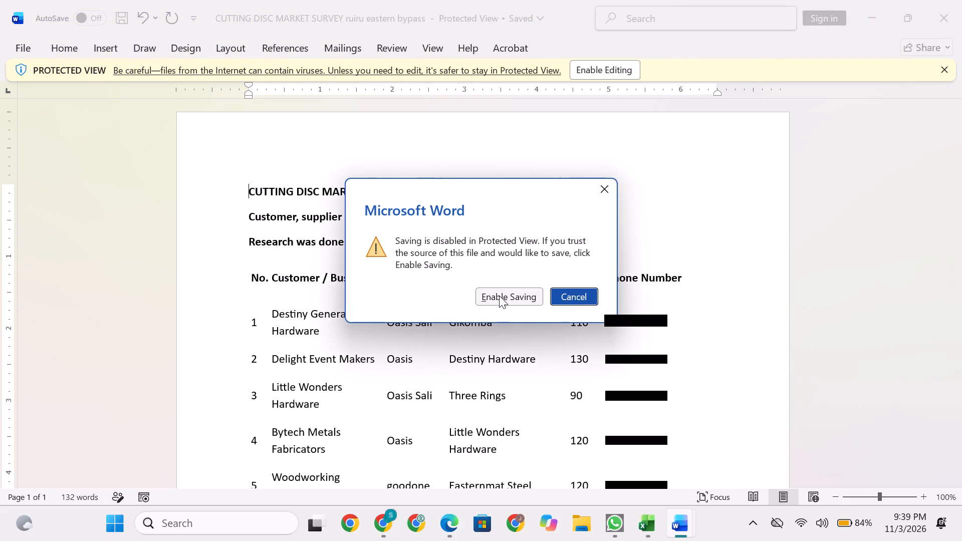
Dismiss the Protected View saving prompt on the cutting disc market survey document without enabling saving.
{"action": "left_click", "coordinate": [606, 192]}
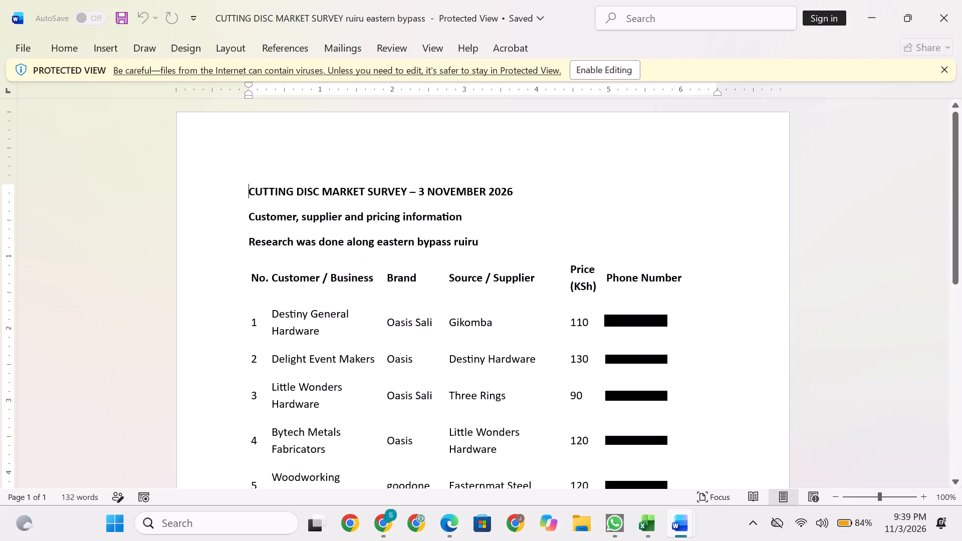
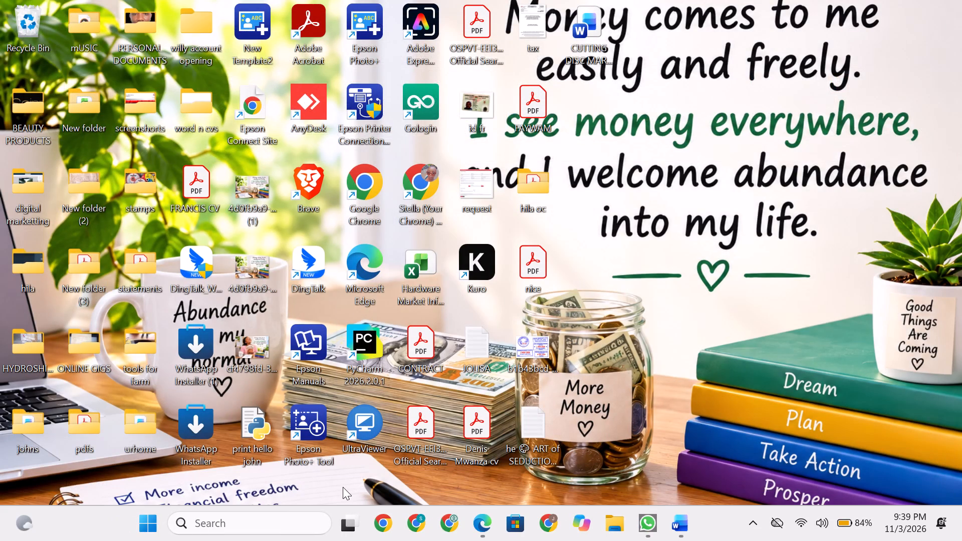
Open the CUTTING DISC MARKET SURVEY ruiru eastern bypass document from the desktop and save it as a PDF in the Desktop folder.
{"action": "double_click", "coordinate": [585, 28]}
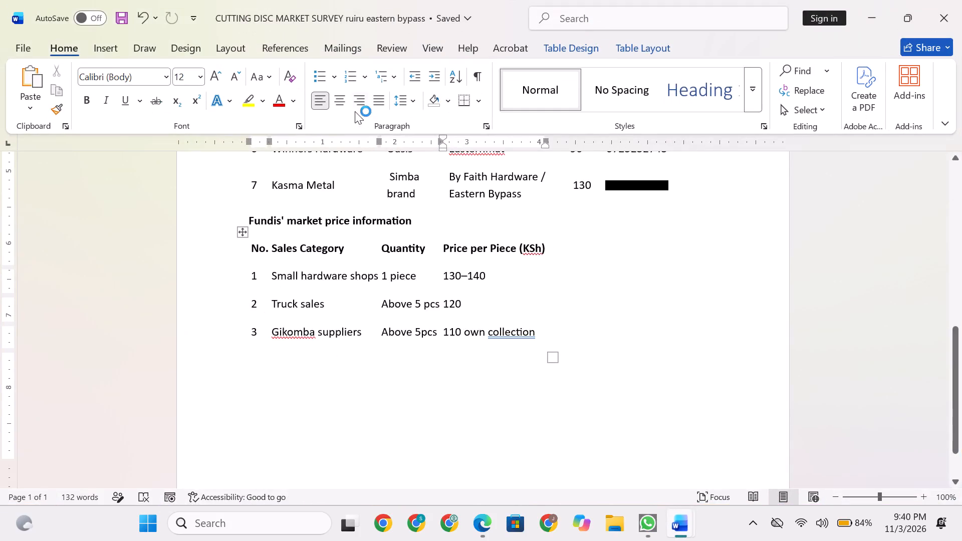
{"action": "left_click", "coordinate": [22, 46]}
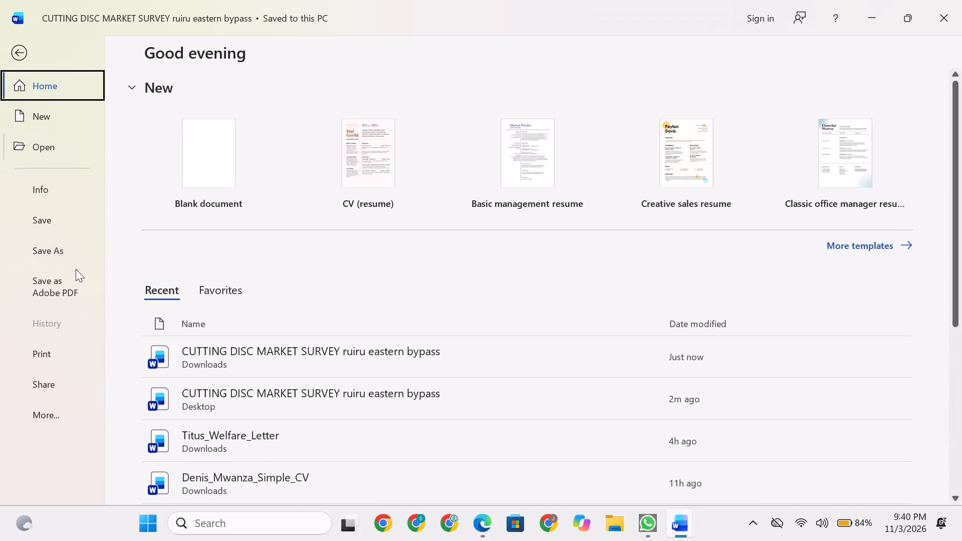
{"action": "left_click", "coordinate": [64, 246]}
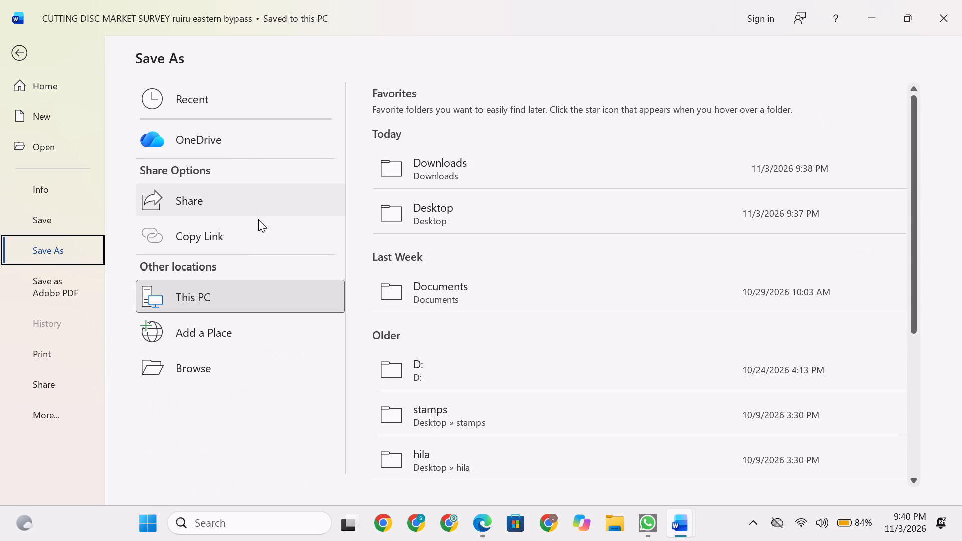
{"action": "left_click", "coordinate": [436, 217]}
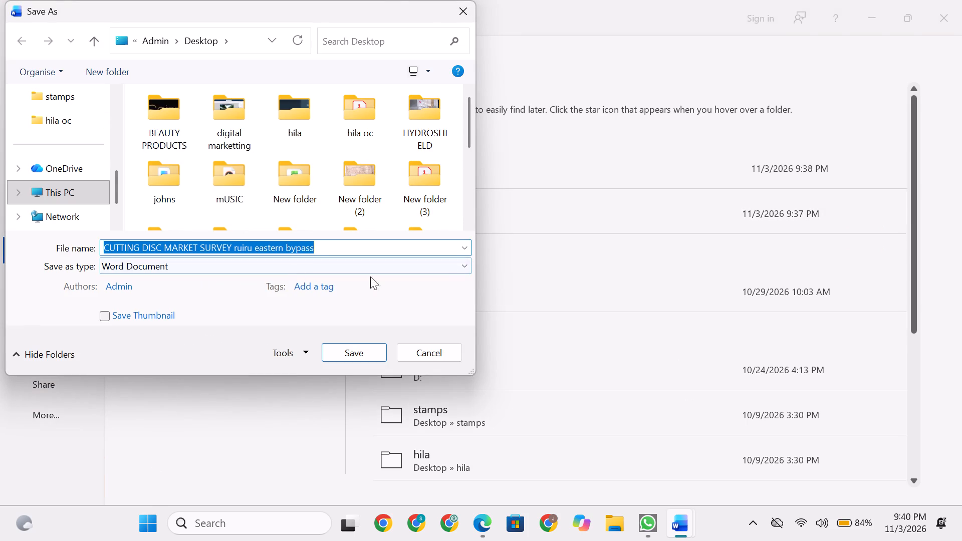
{"action": "left_click", "coordinate": [465, 262]}
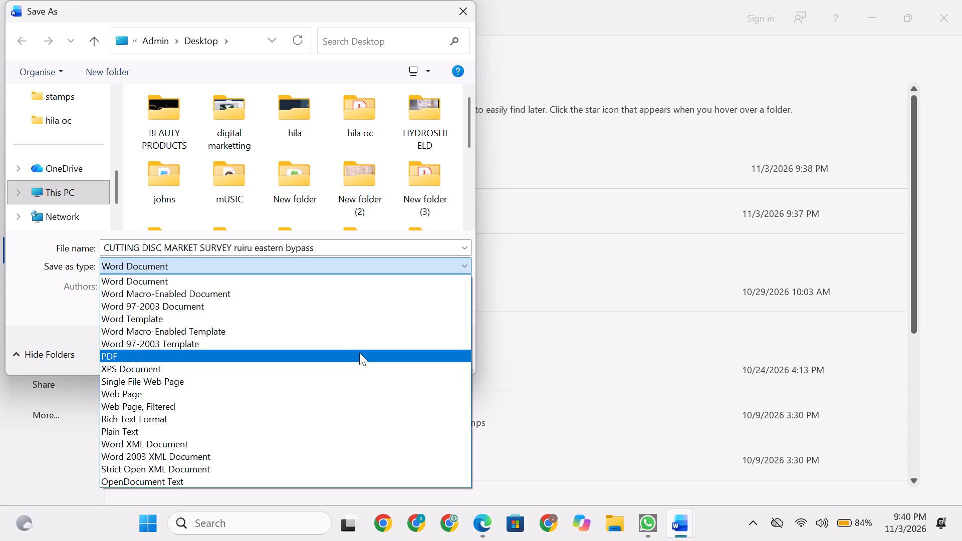
{"action": "left_click", "coordinate": [359, 353]}
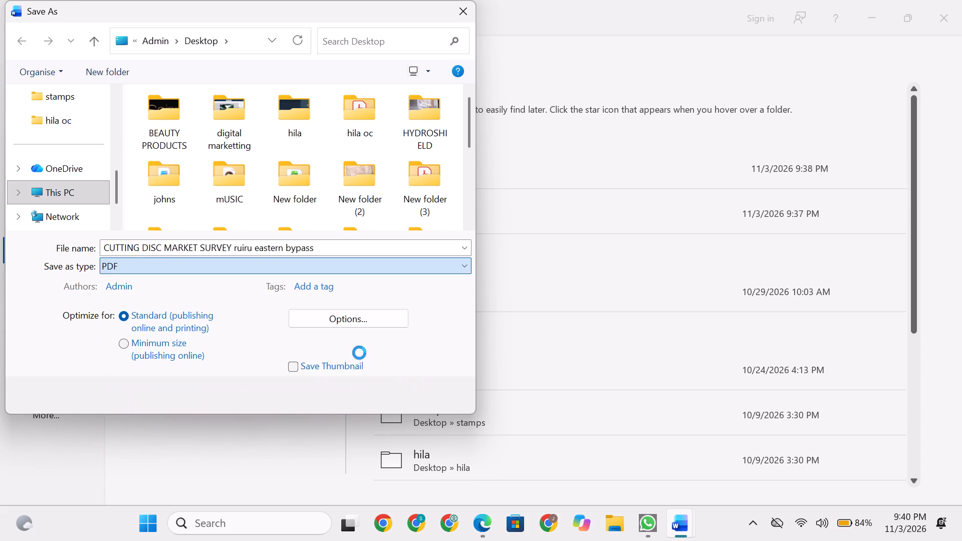
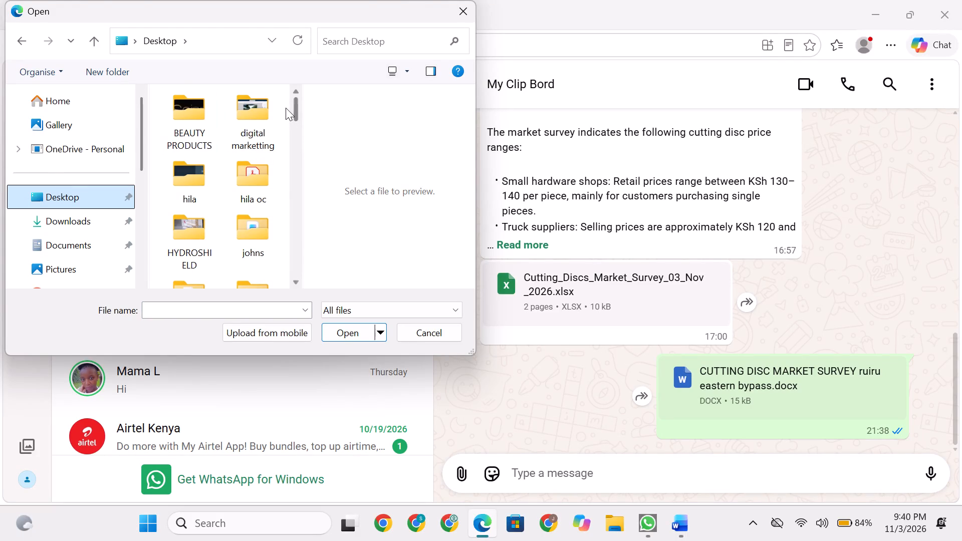
Look through the Desktop folder for the cutting disc market survey PDF to attach to the My Clip Bord chat.
{"action": "left_click_drag", "start_coordinate": [297, 108], "coordinate": [301, 138]}
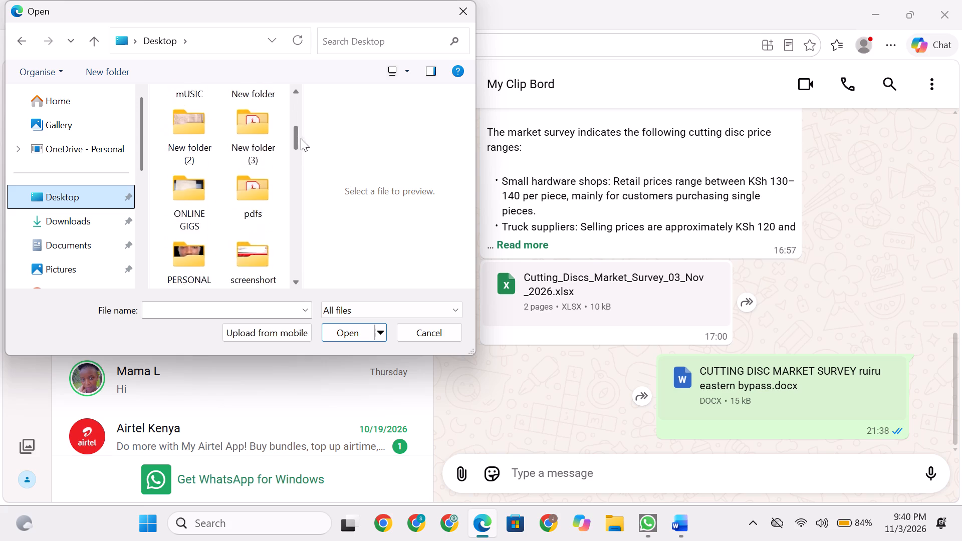
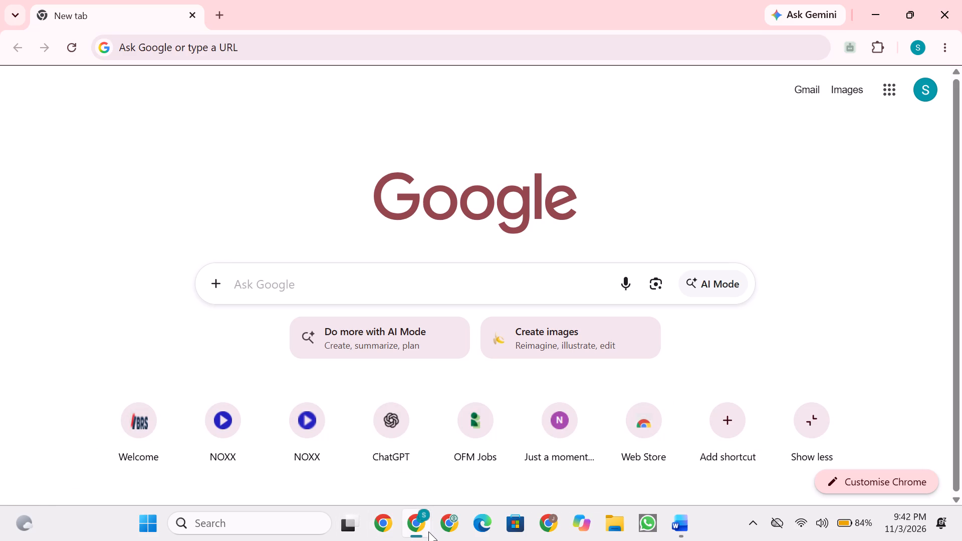
Minimise the browser window and close the CUTTING DISC MARKET SURVEY ruiru eastern bypass document in Word.
{"action": "left_click", "coordinate": [415, 528]}
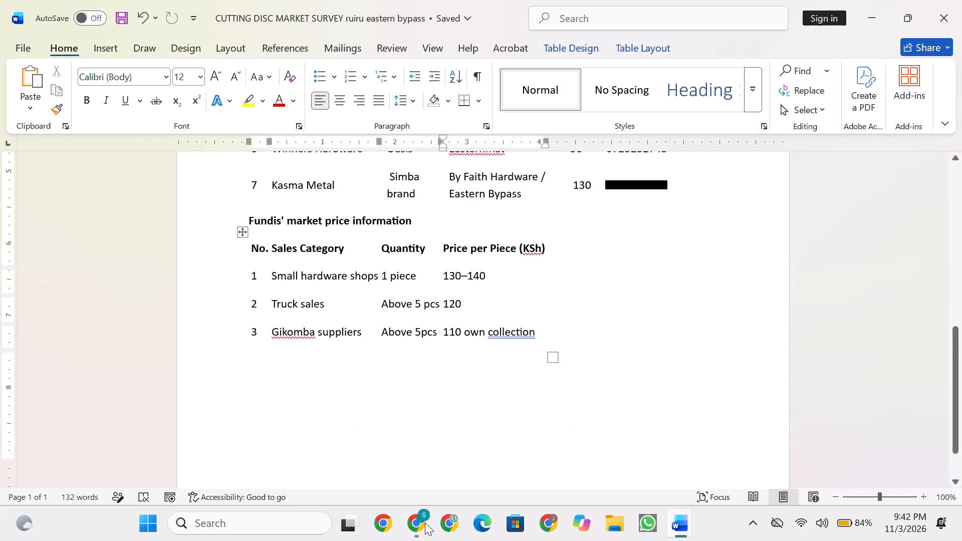
{"action": "left_click", "coordinate": [936, 22]}
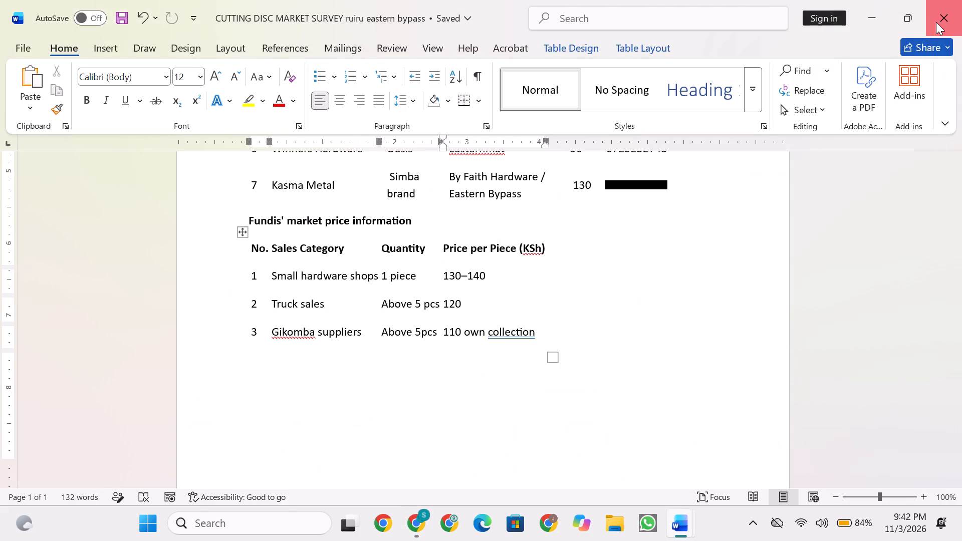